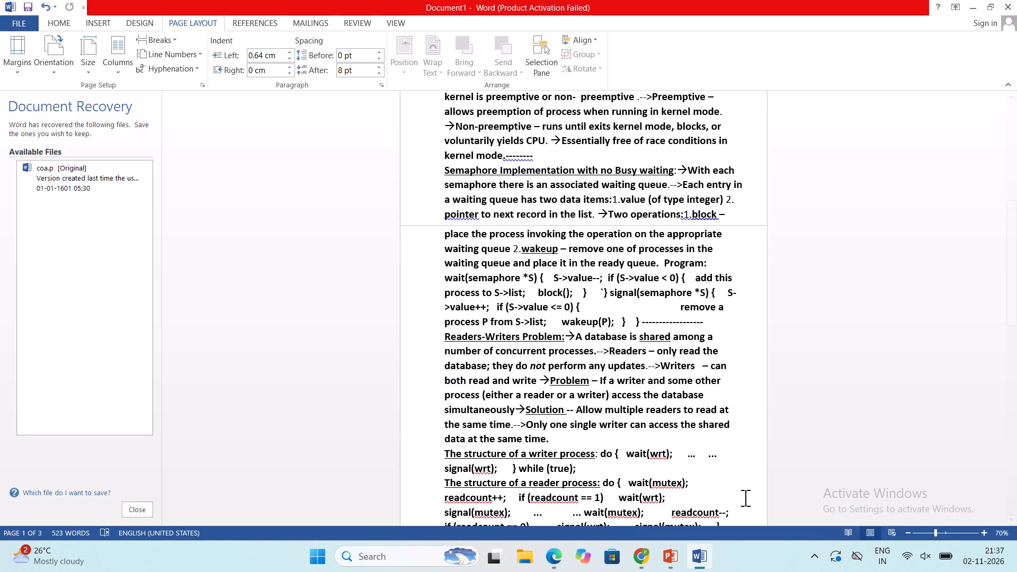
Switch to the PowerPoint presentation and copy the Problems with Semaphores heading and all its bullet text from slide 54.
click(660, 547)
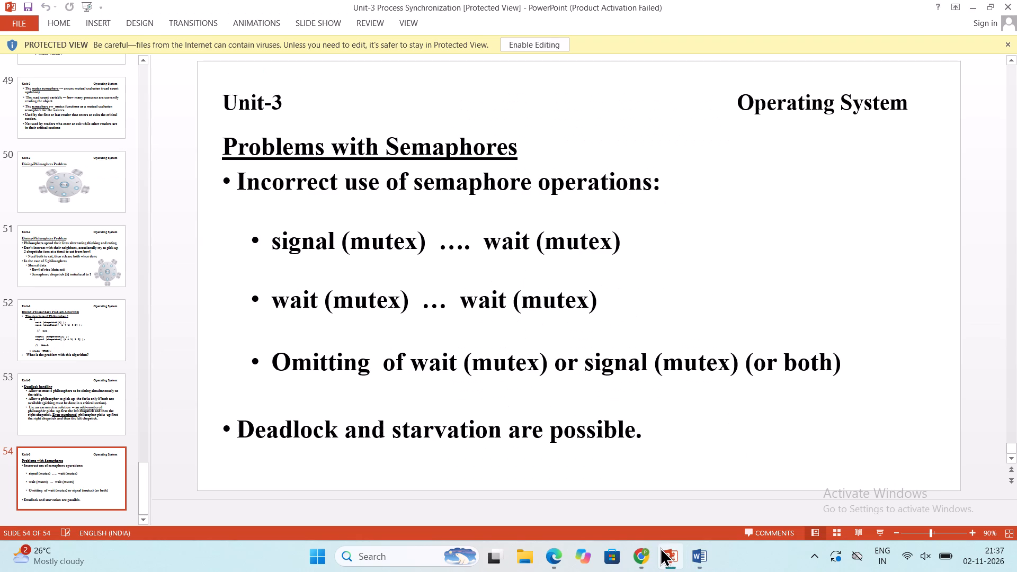
click(695, 550)
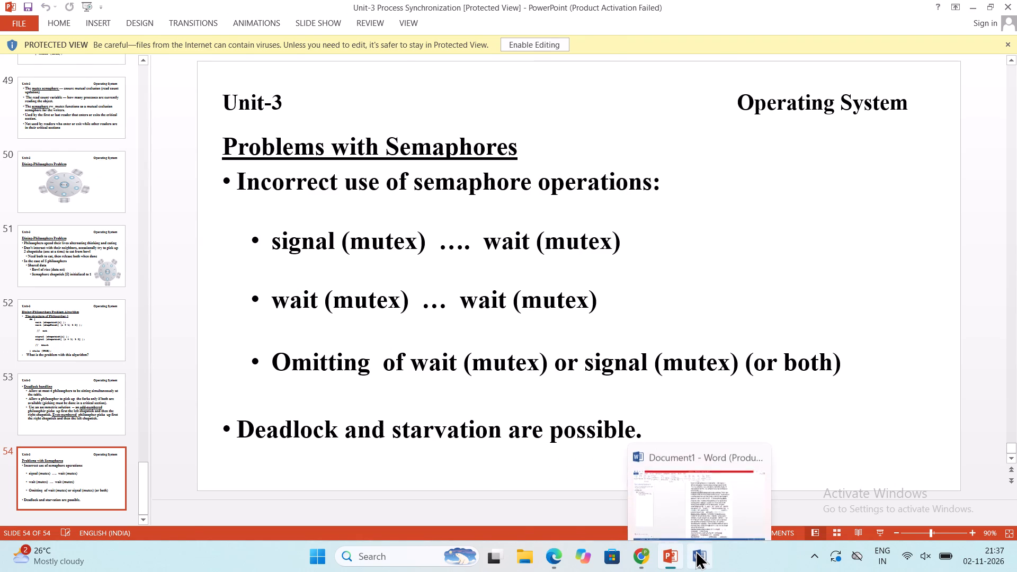
scroll(658, 396, down, 3)
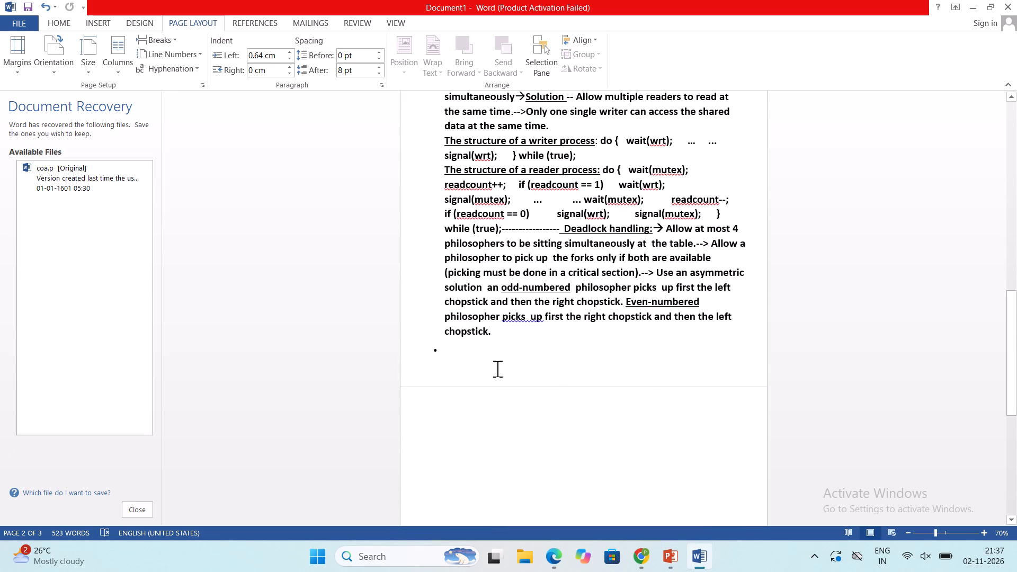
click(674, 549)
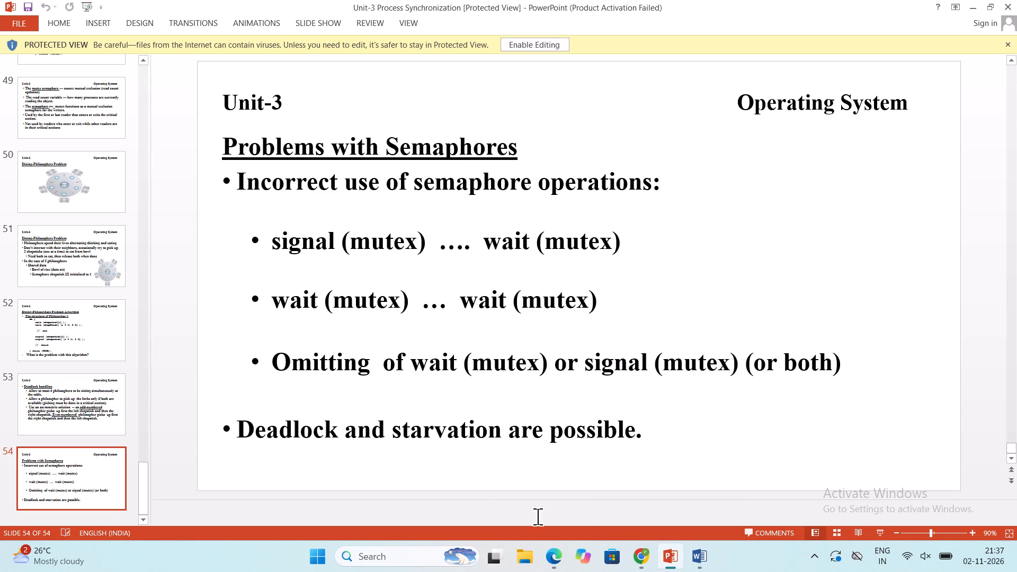
click(703, 548)
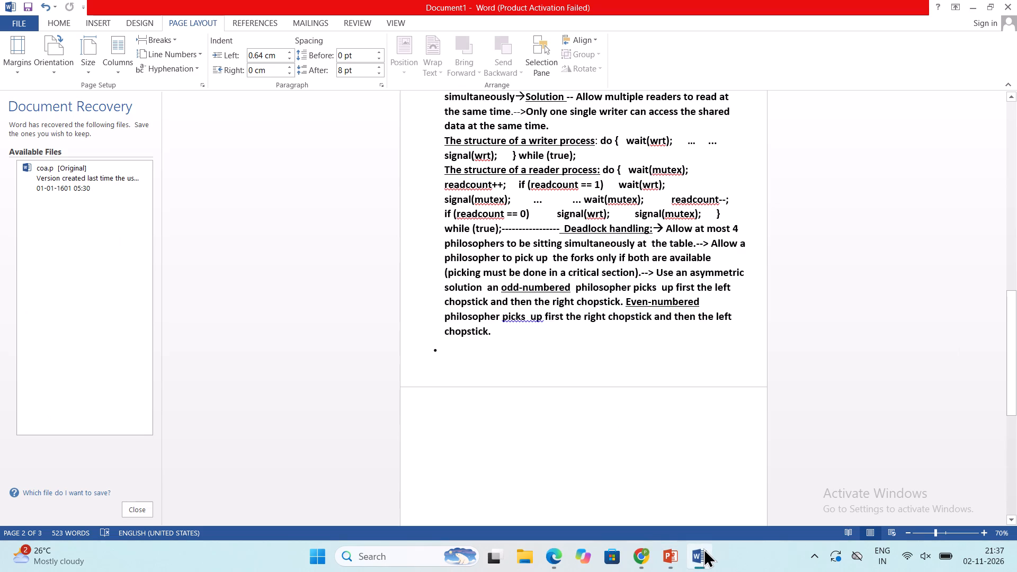
click(676, 558)
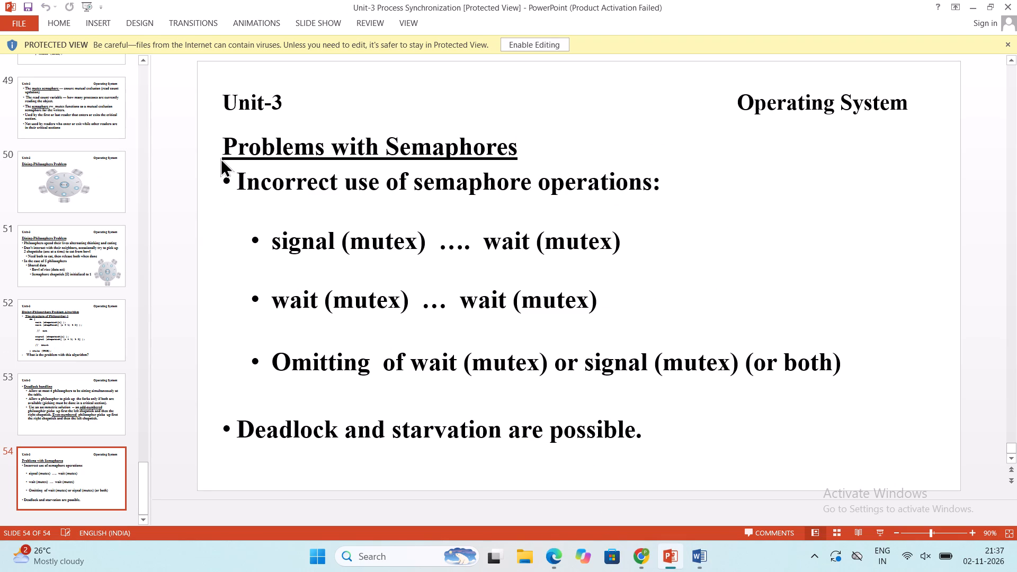
drag(224, 153, 573, 450)
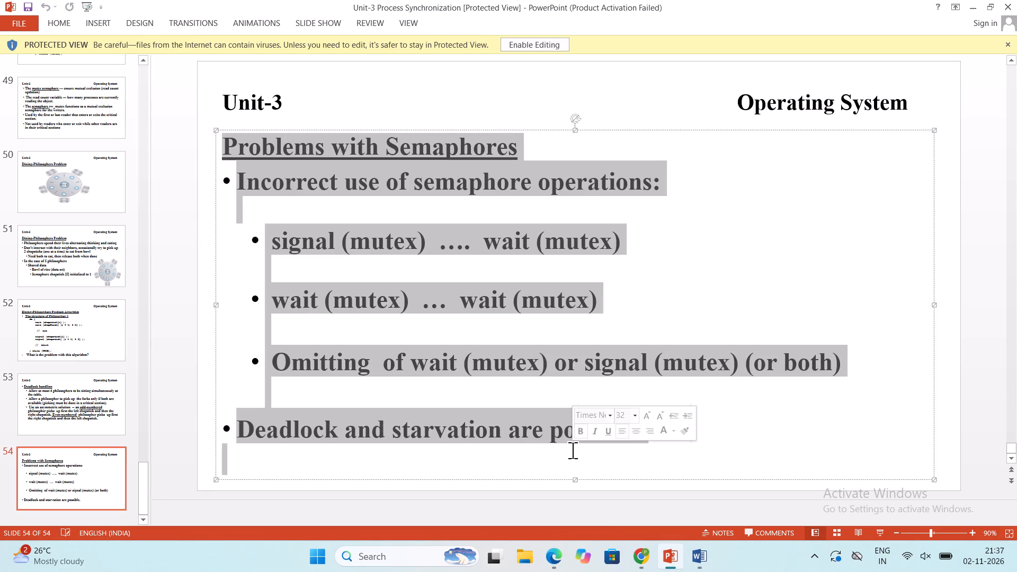
key(ctrl+c)
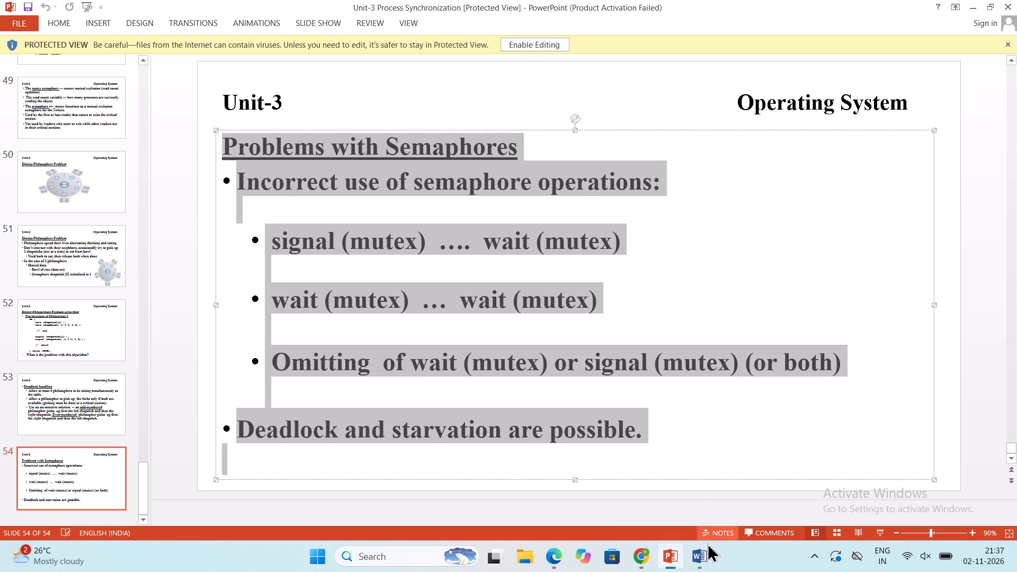
Switch to the Word document, remove the empty last bullet and paste the copied text after "chopstick.".
click(702, 557)
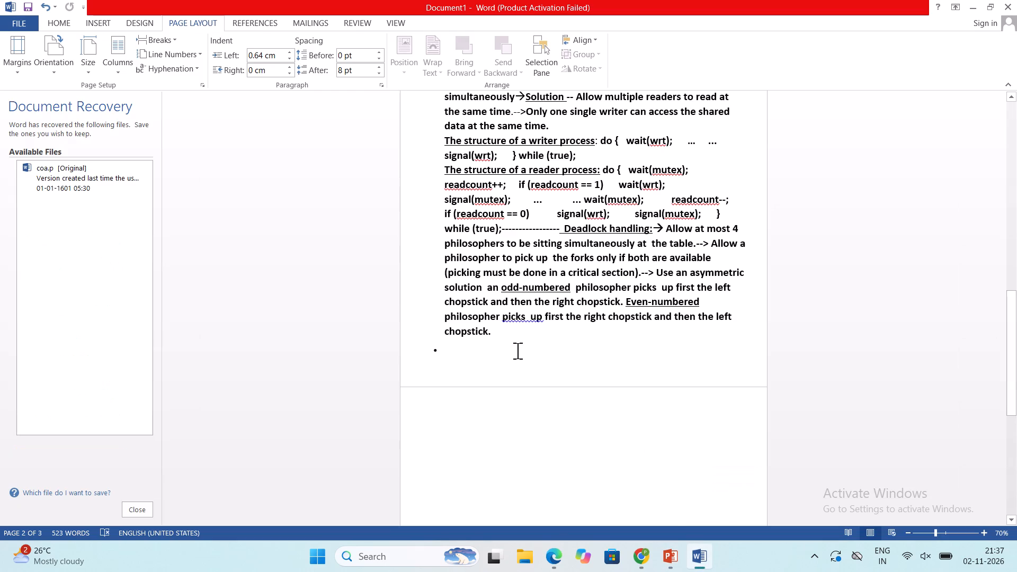
click(453, 351)
key(BackSpace)
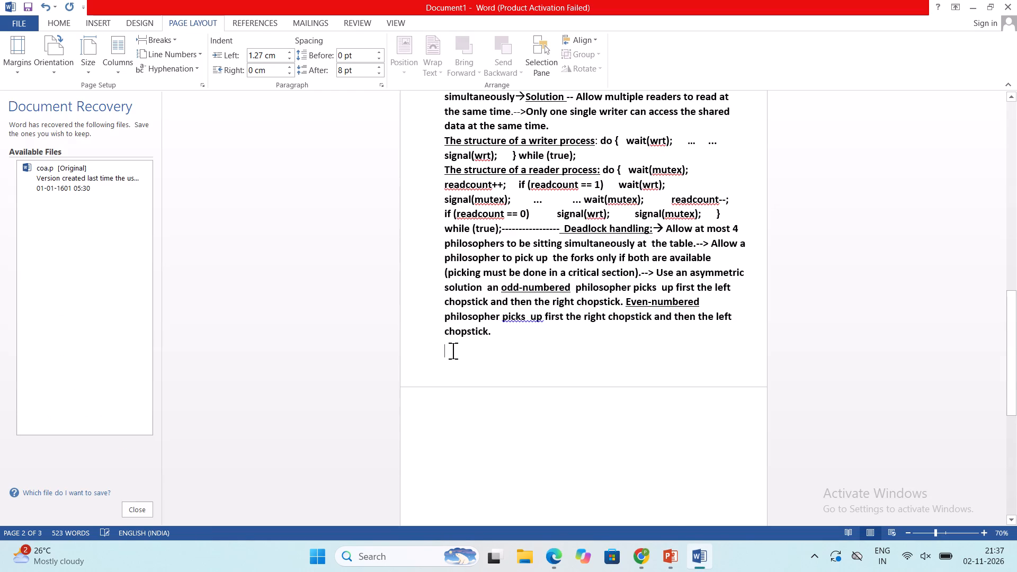
click(504, 338)
key(ctrl+v)
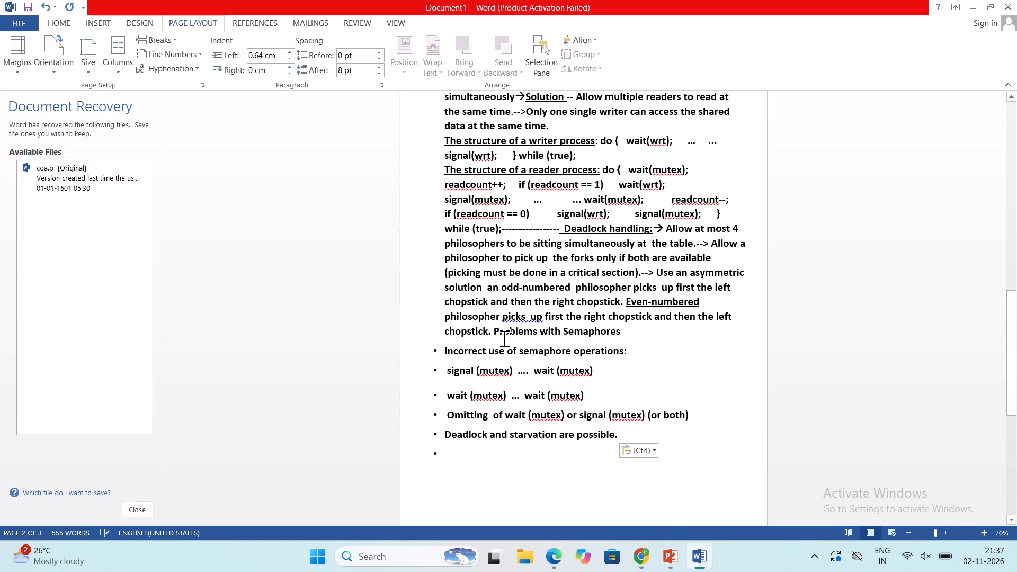
Join the "Incorrect use of semaphore operations:" bullet to the Problems with Semaphores heading, separated by a colon and an arrow.
click(440, 352)
key(BackSpace)
key(BackSpace)
key(BackSpace)
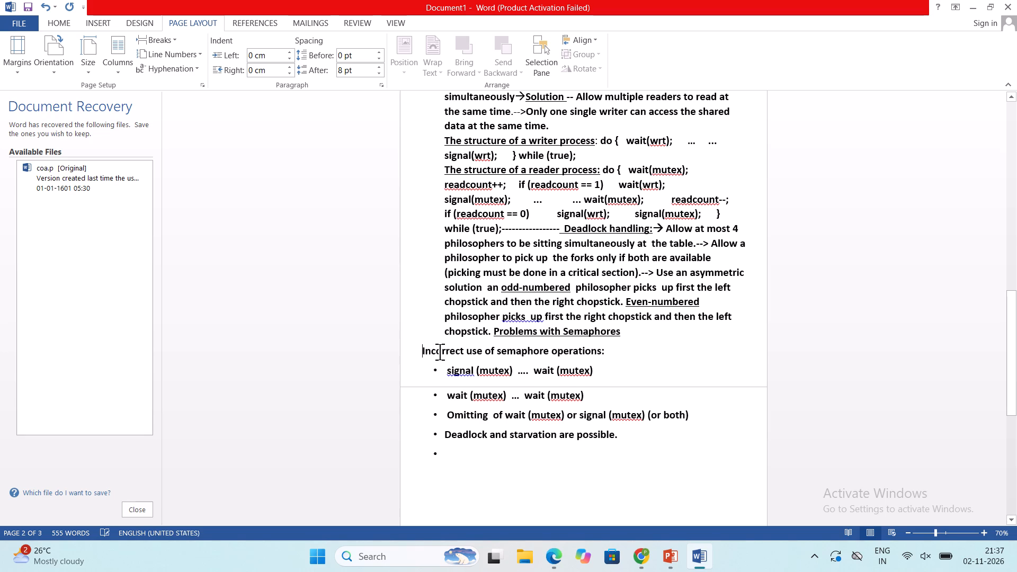
key(BackSpace)
key(shift+colon)
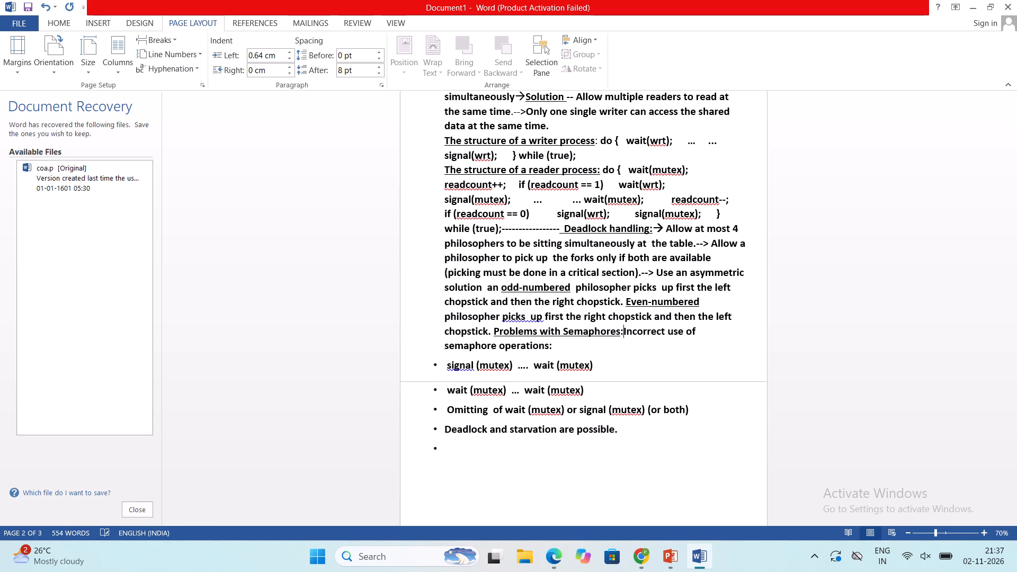
text(--)
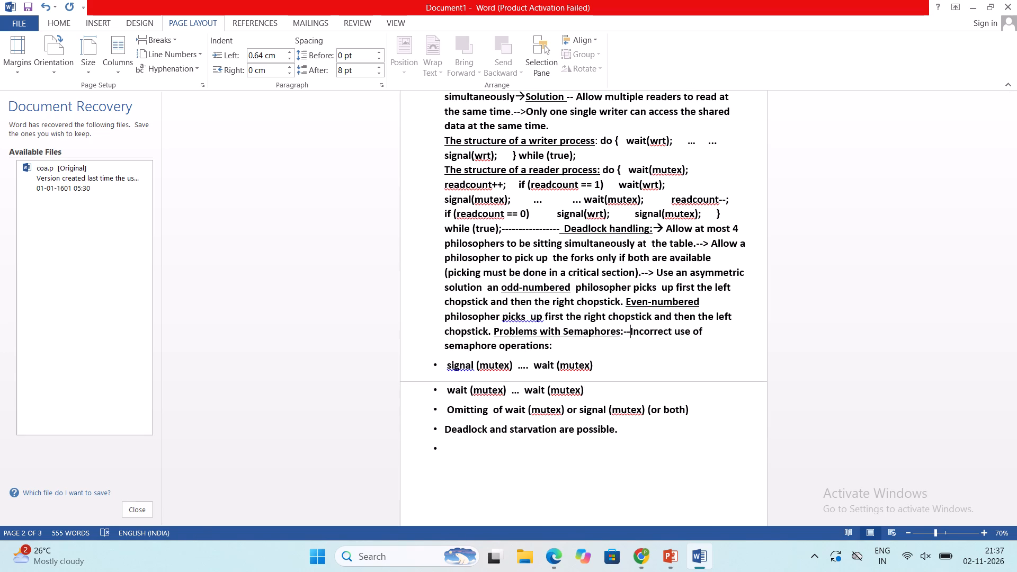
key(shift+greater)
Join the "signal (mutex) …. wait (mutex)" bullet to the end of the preceding paragraph, separated by a space and an arrow.
key(Down)
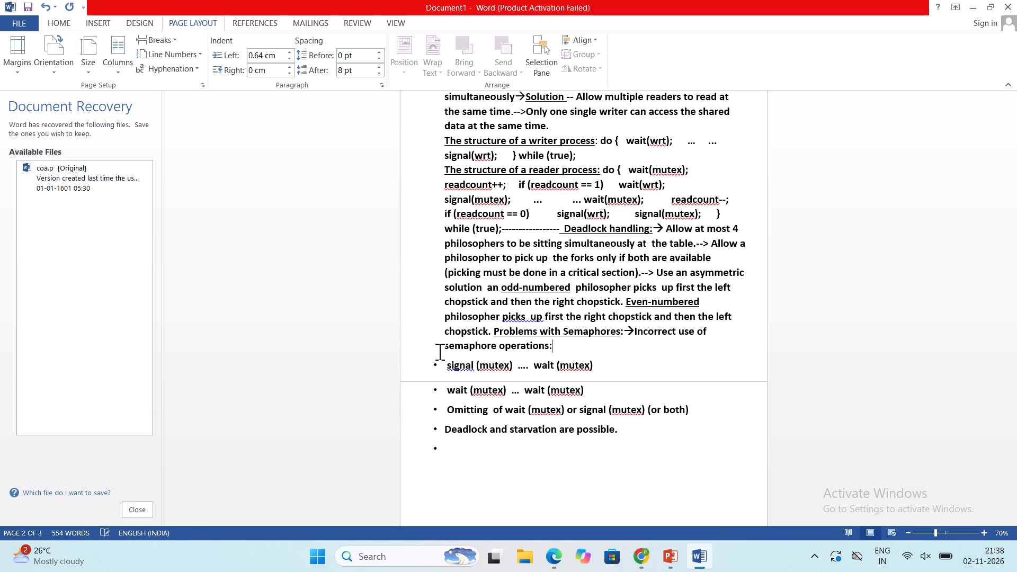
key(Down)
key(Left)
key(Left)
key(Left)
key(Left)
key(Left)
key(Left)
key(Left)
key(Left)
key(Left)
key(Left)
key(Left)
key(Left)
key(Left)
key(Left)
key(Left)
key(Left)
key(Left)
key(Left)
key(Left)
key(Left)
key(Left)
key(BackSpace)
key(BackSpace)
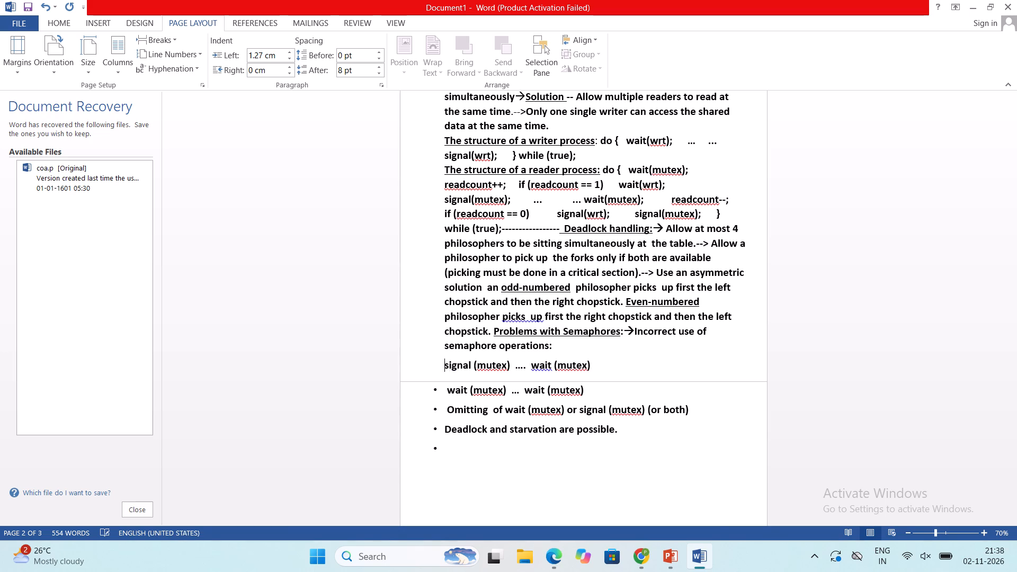
key(BackSpace)
key(BackSpace)
key(BackSpace)
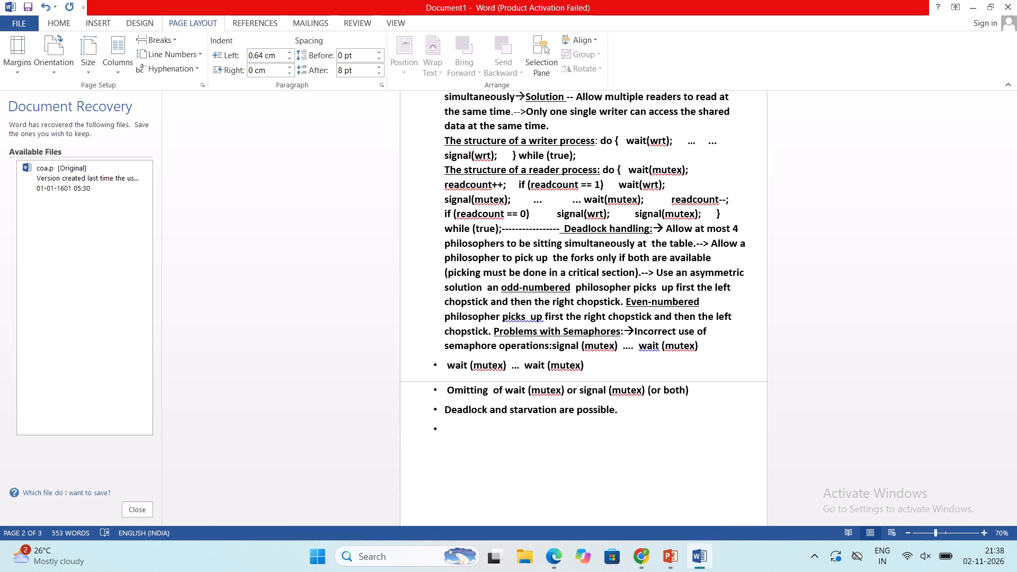
key(space)
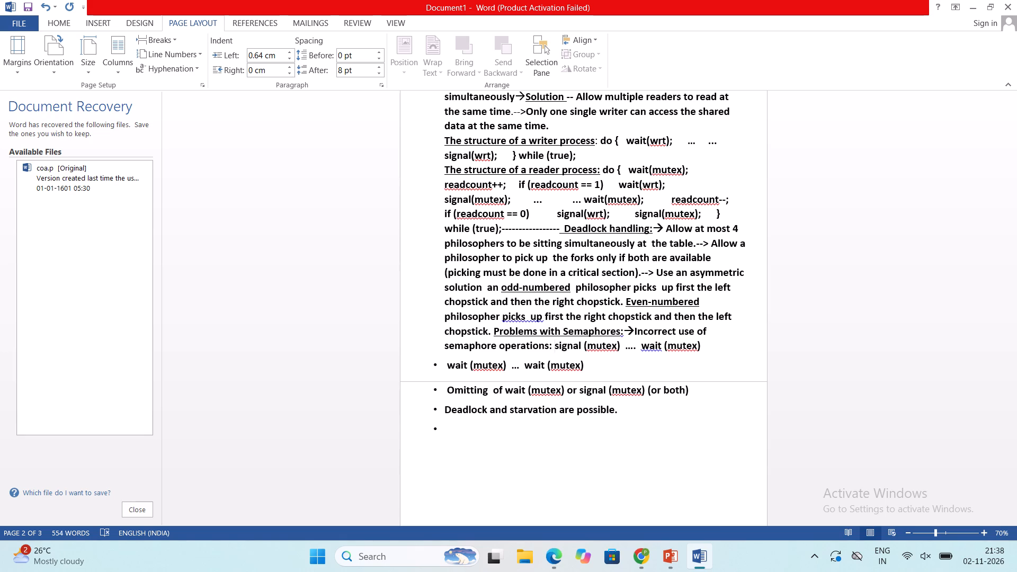
text(--)
key(shift+greater)
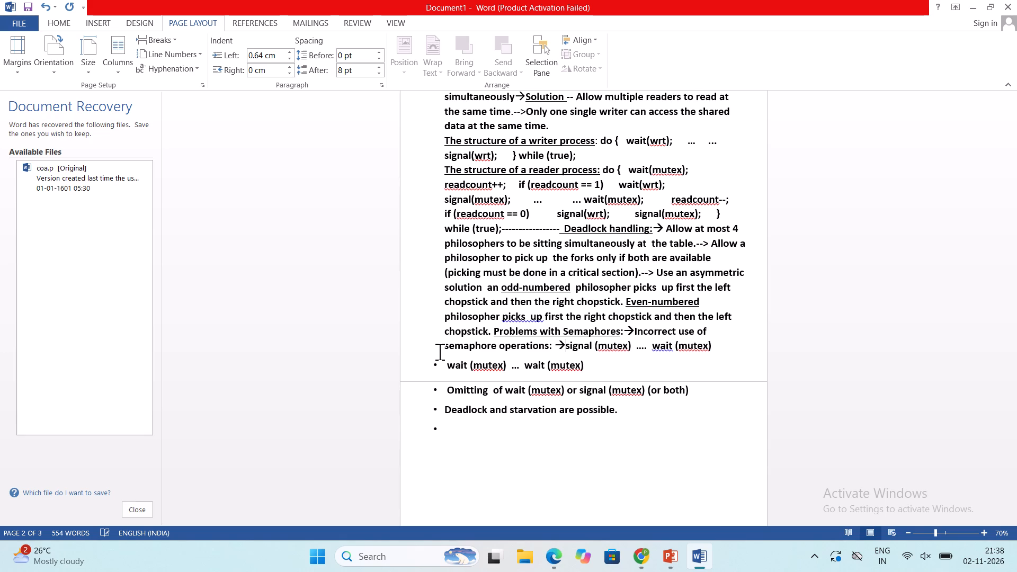
Join the "wait (mutex) … wait (mutex)" bullet to the end of the preceding paragraph, separated by an arrow.
key(Down)
key(Left)
key(Left)
key(Left)
key(Left)
key(Left)
key(Left)
key(Left)
key(Left)
key(Left)
key(Left)
key(Left)
key(Left)
key(Left)
key(Left)
key(Left)
key(Left)
key(Left)
key(Left)
key(Left)
key(Left)
key(Left)
key(Left)
key(Left)
key(Left)
key(BackSpace)
key(BackSpace)
key(BackSpace)
key(BackSpace)
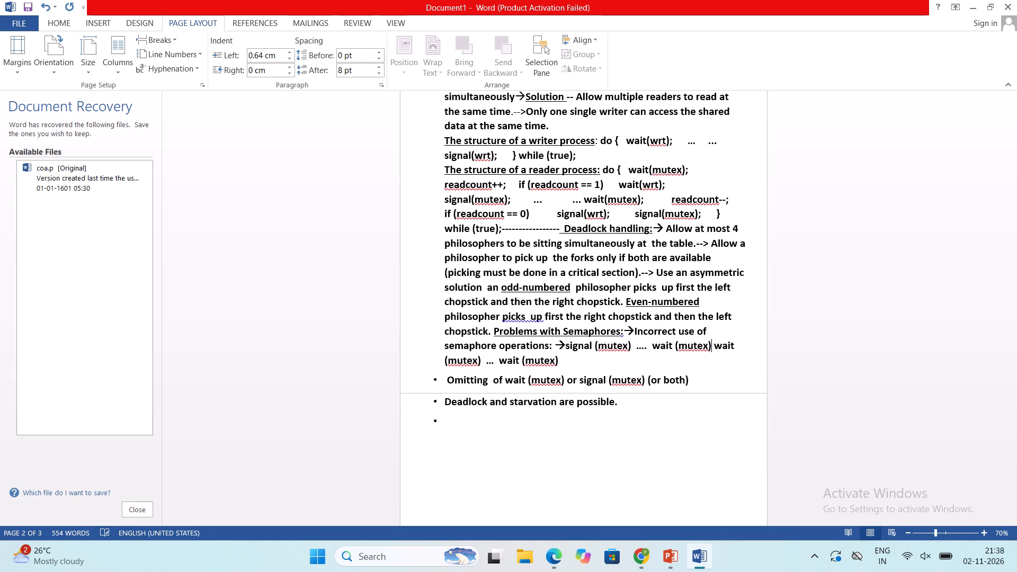
text(--)
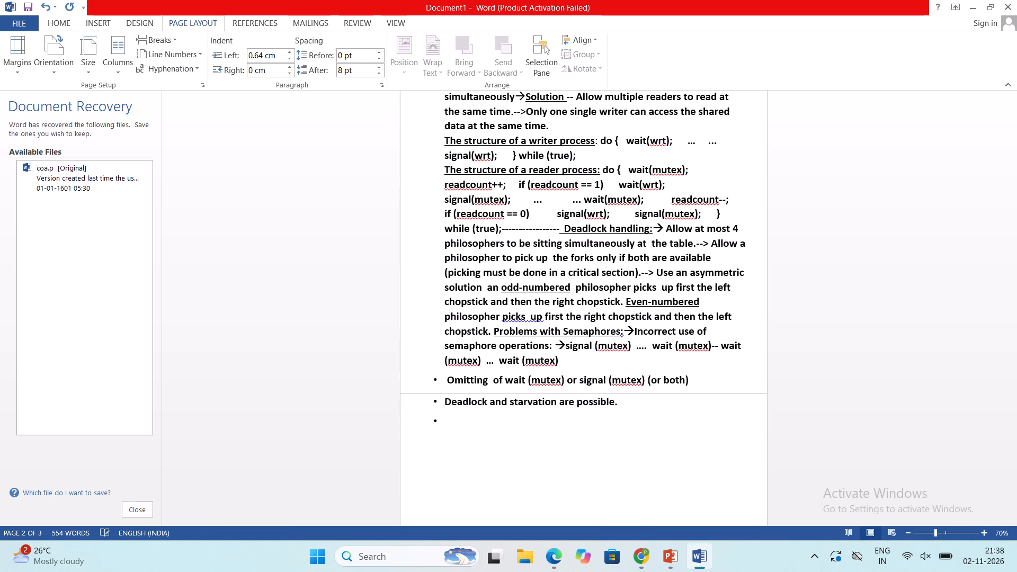
key(shift+greater)
Join the "Omitting of wait (mutex) or signal (mutex) (or both)" bullet to the end of the preceding paragraph, separated by an arrow.
key(Down)
key(Down)
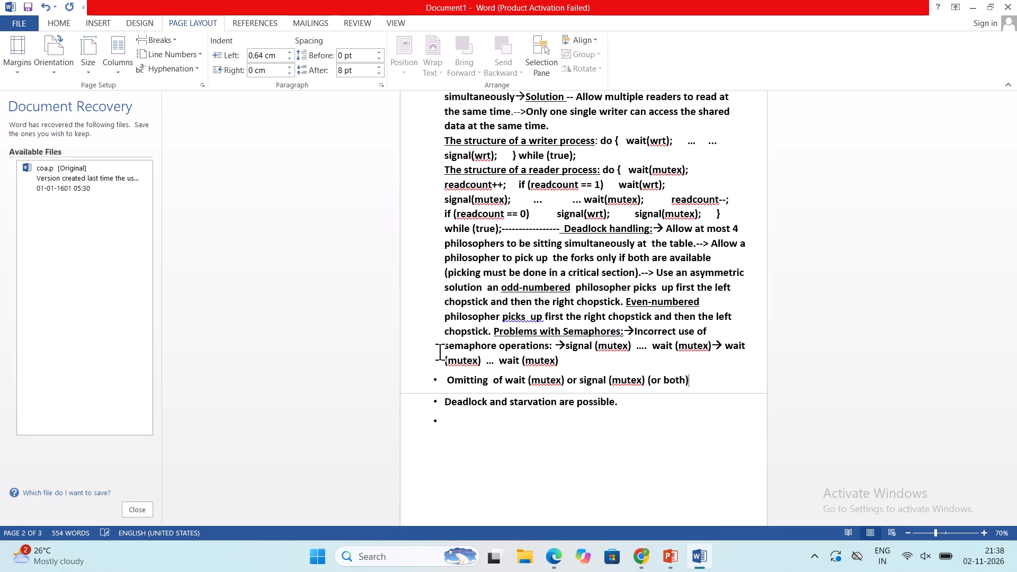
key(Left)
key(Left)
key(Left)
key(Left)
key(Left)
key(Left)
key(Left)
key(Left)
key(Left)
key(Left)
key(Left)
key(Left)
key(Left)
key(Left)
key(Left)
key(Left)
key(Left)
key(Left)
key(Left)
key(Left)
key(Left)
key(Left)
key(Left)
key(Down)
key(Left)
key(Left)
key(Left)
key(Left)
key(Left)
key(Left)
key(Left)
key(Left)
key(Left)
key(Left)
key(Left)
key(Left)
key(Left)
key(Left)
key(Left)
key(Left)
key(Left)
key(Left)
key(Left)
key(Left)
key(Left)
key(Left)
key(Left)
key(Left)
key(Left)
key(BackSpace)
key(BackSpace)
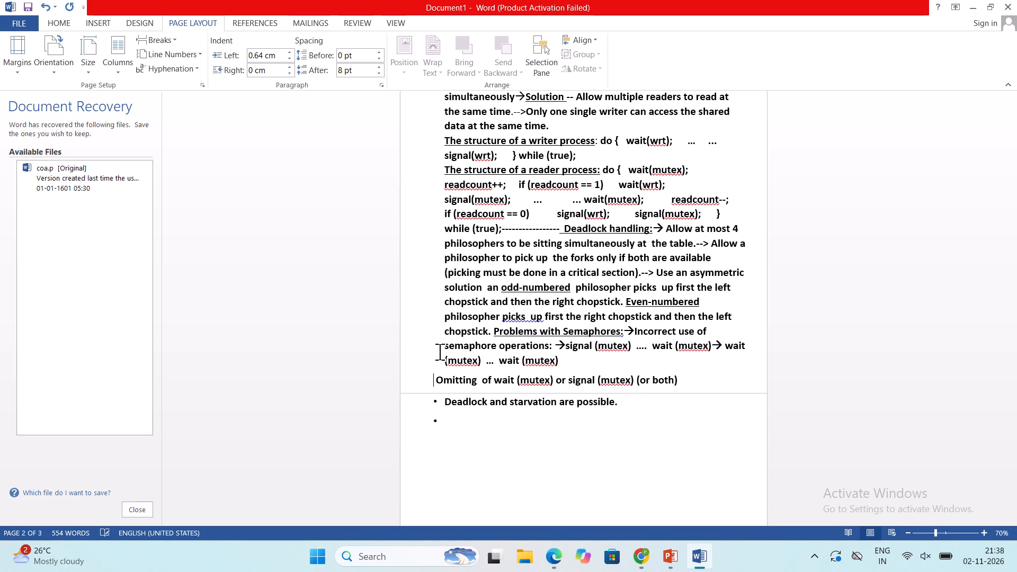
key(BackSpace)
key(BackSpace)
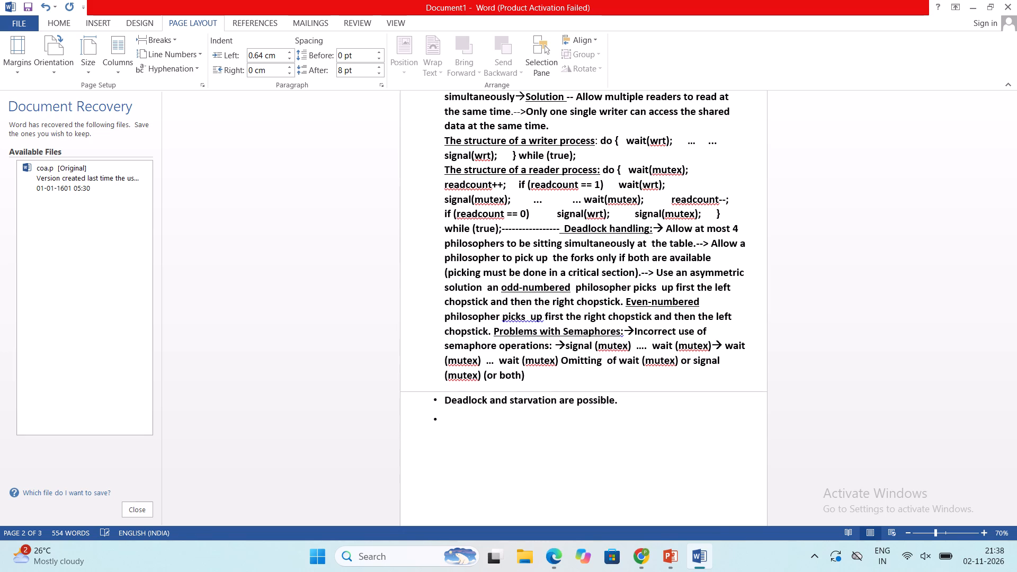
text(--)
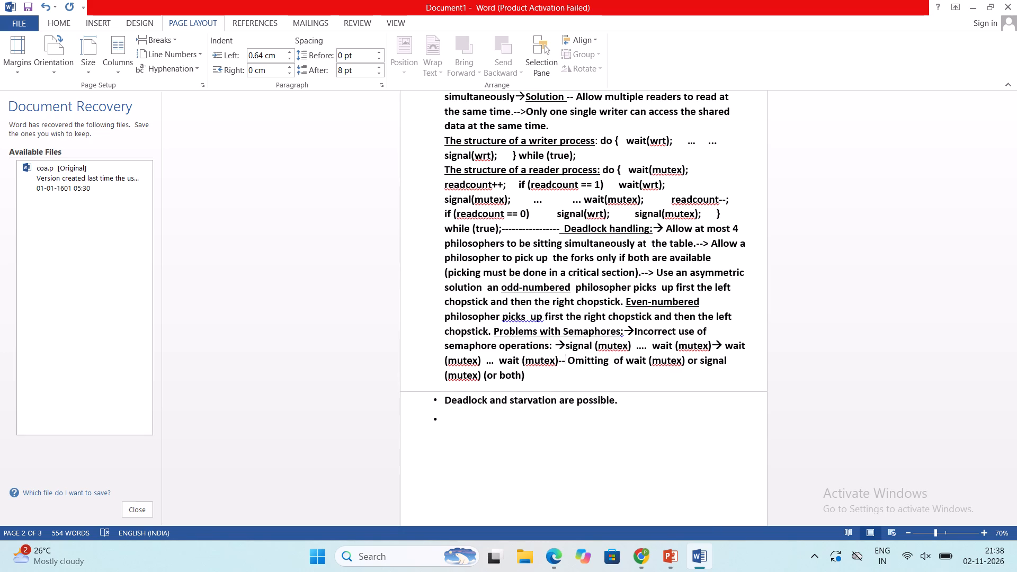
key(shift+greater)
Join the "Deadlock and starvation are possible." bullet to the end of the preceding paragraph, separated by a space and an arrow.
key(Down)
key(Down)
key(Left)
key(Left)
key(Left)
key(Left)
key(Left)
key(Left)
key(Left)
key(Left)
key(Left)
key(Left)
key(Left)
key(Left)
key(Left)
key(Left)
key(Left)
key(Left)
key(Left)
key(Left)
key(Left)
key(Left)
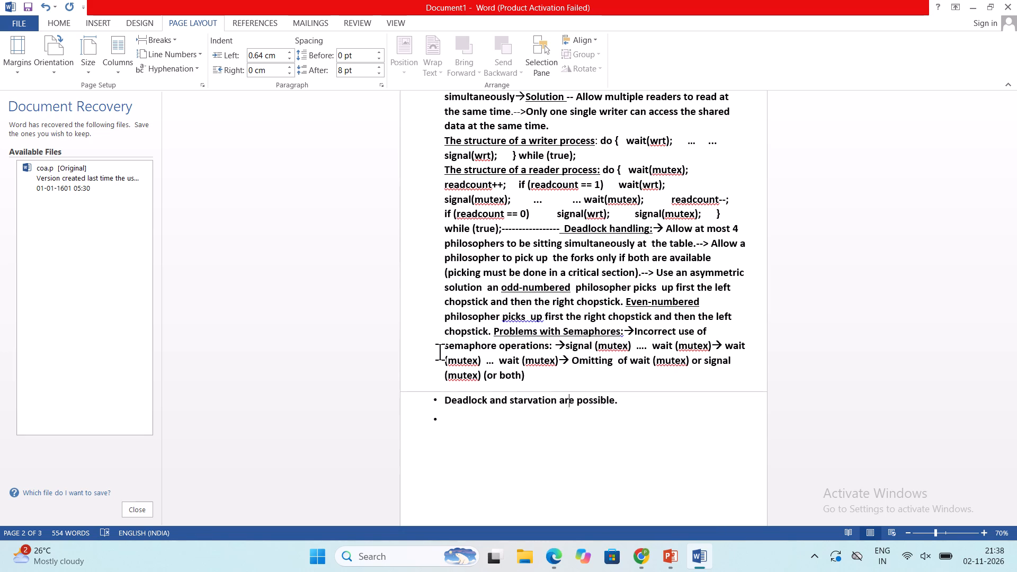
key(Left)
key(Left)
key(Left)
key(Left)
key(Left)
key(Left)
key(Left)
key(BackSpace)
key(BackSpace)
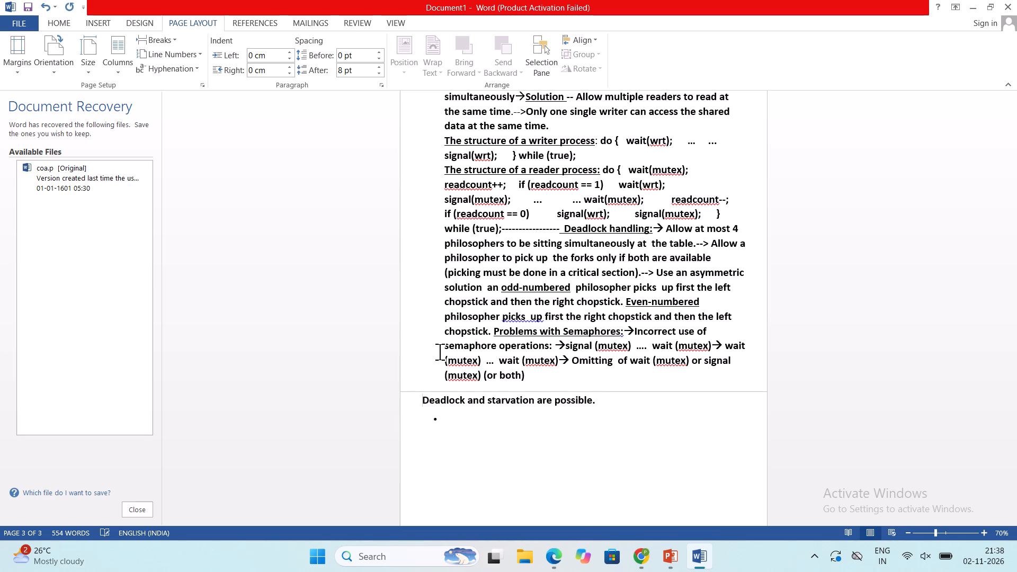
key(BackSpace)
key(space)
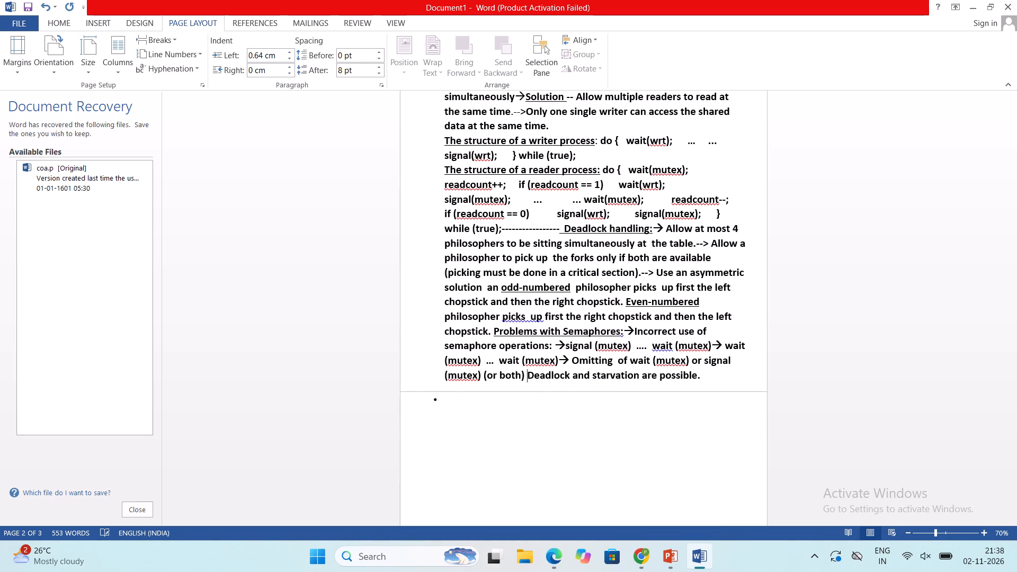
text(--)
key(shift+greater)
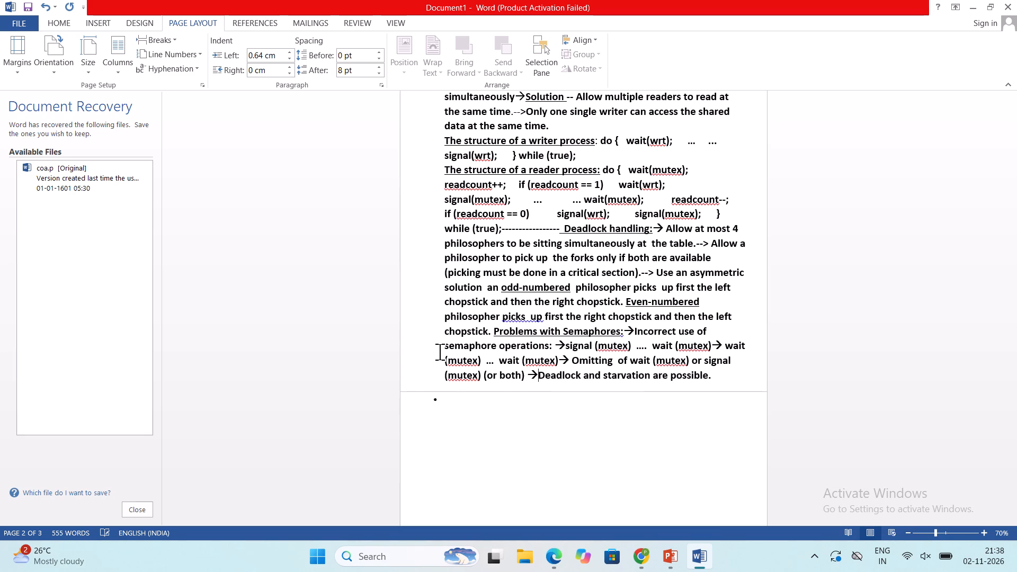
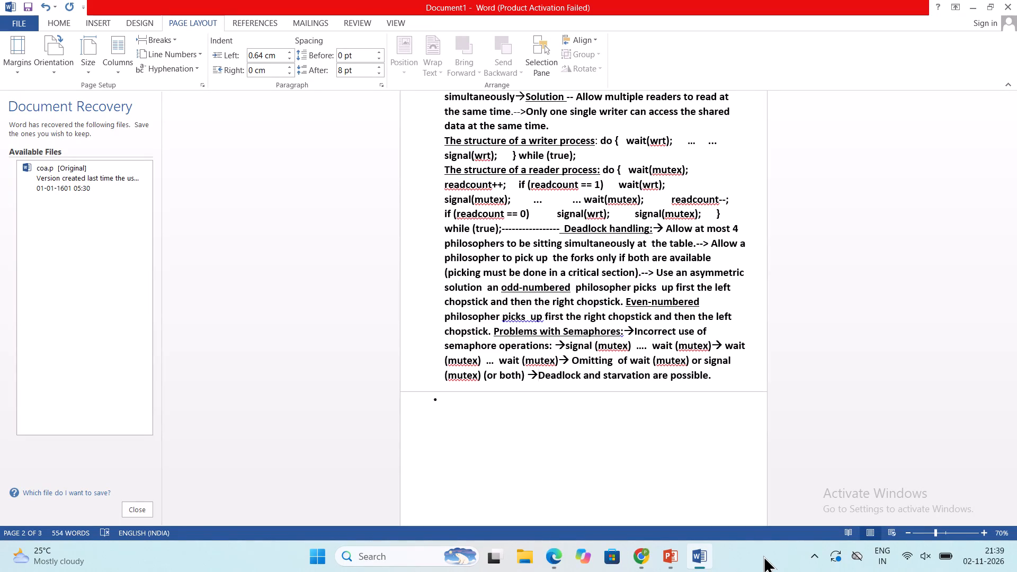
Launch the Kuro app from the recent items in Windows search.
click(420, 557)
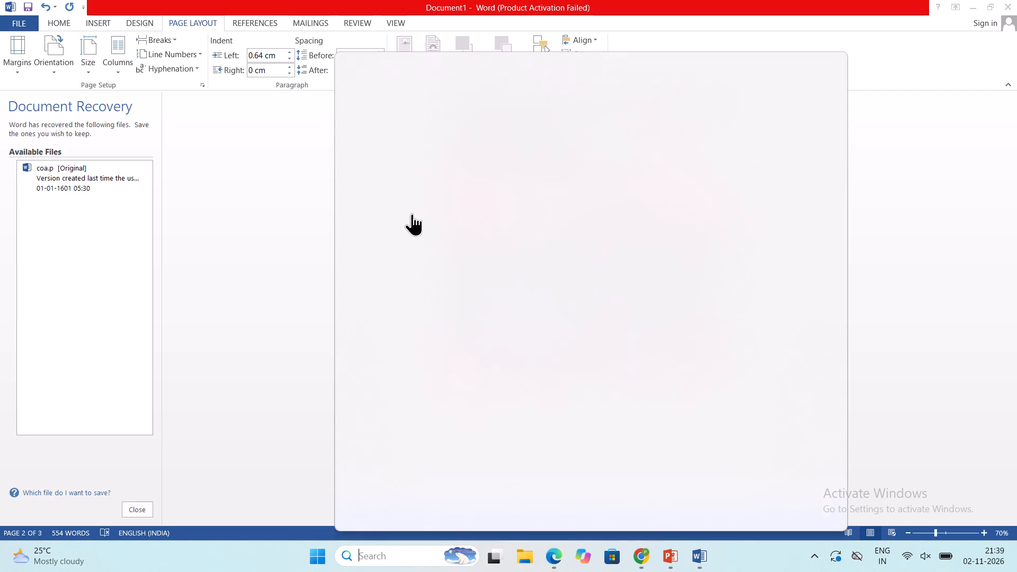
double_click(396, 114)
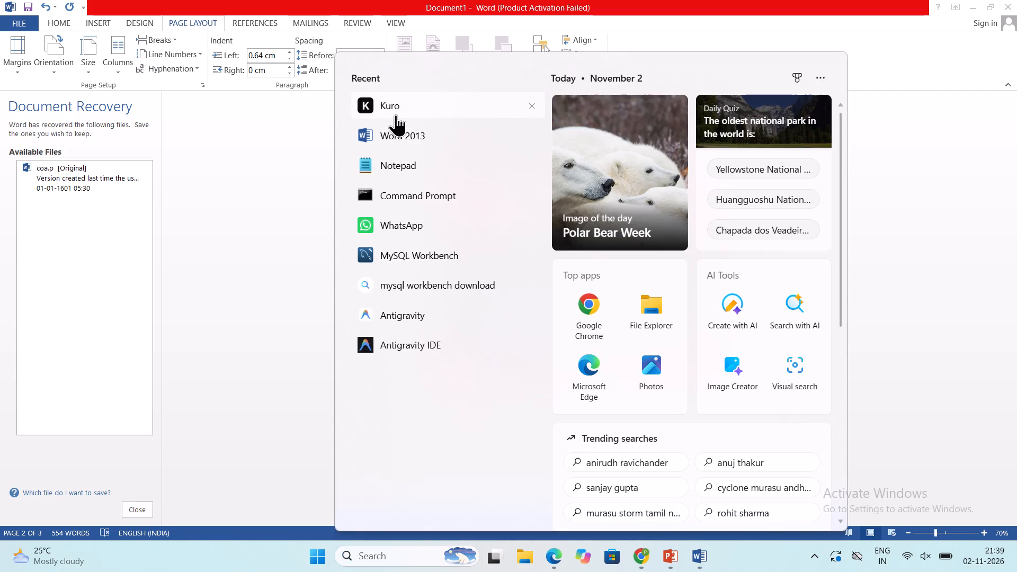
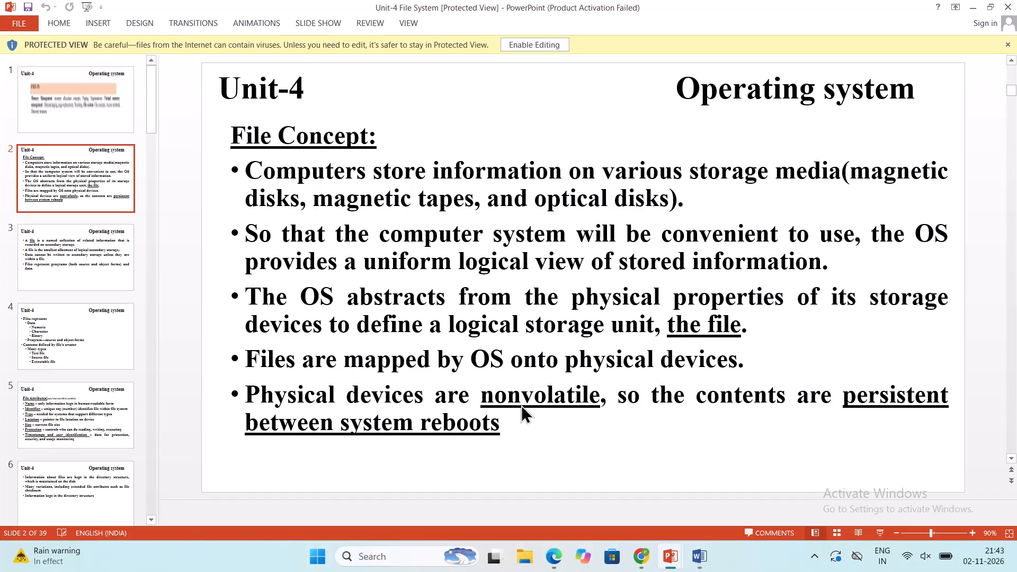
Switch to Chrome and close the course-selection form, "You've already responded" and "Unit 1 part1.ppt" tabs, keeping the download history open.
click(637, 552)
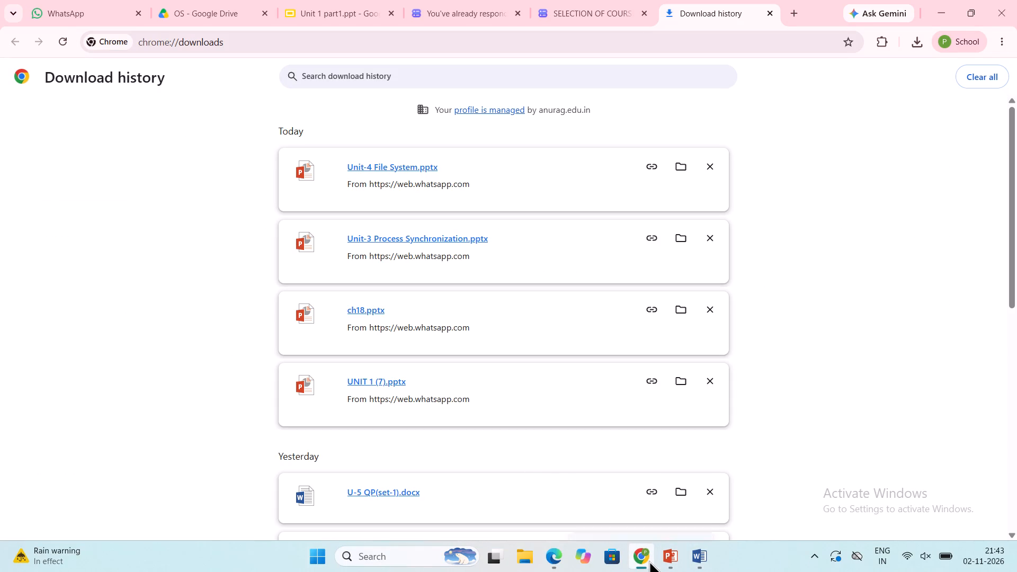
click(646, 9)
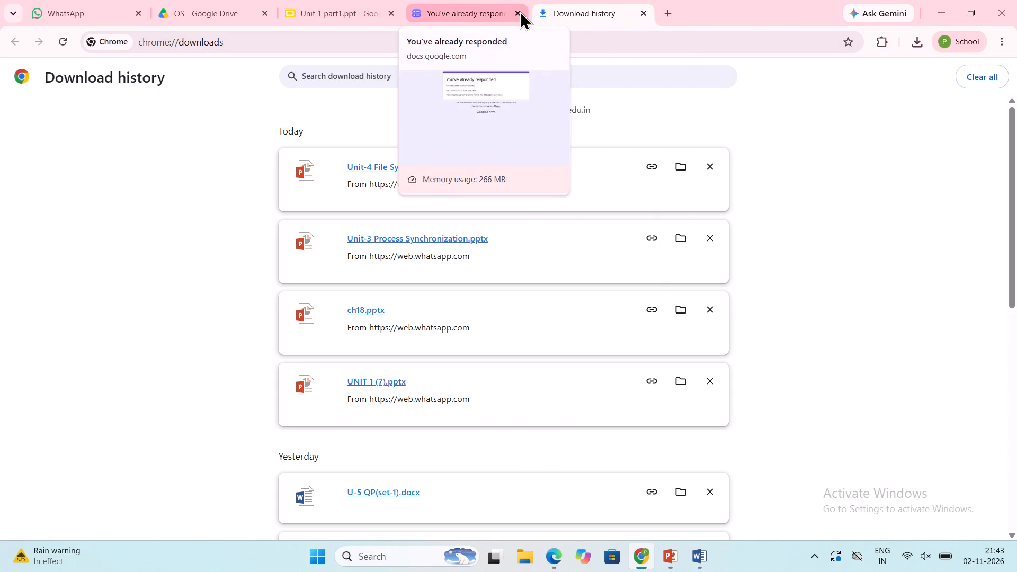
click(520, 11)
click(395, 11)
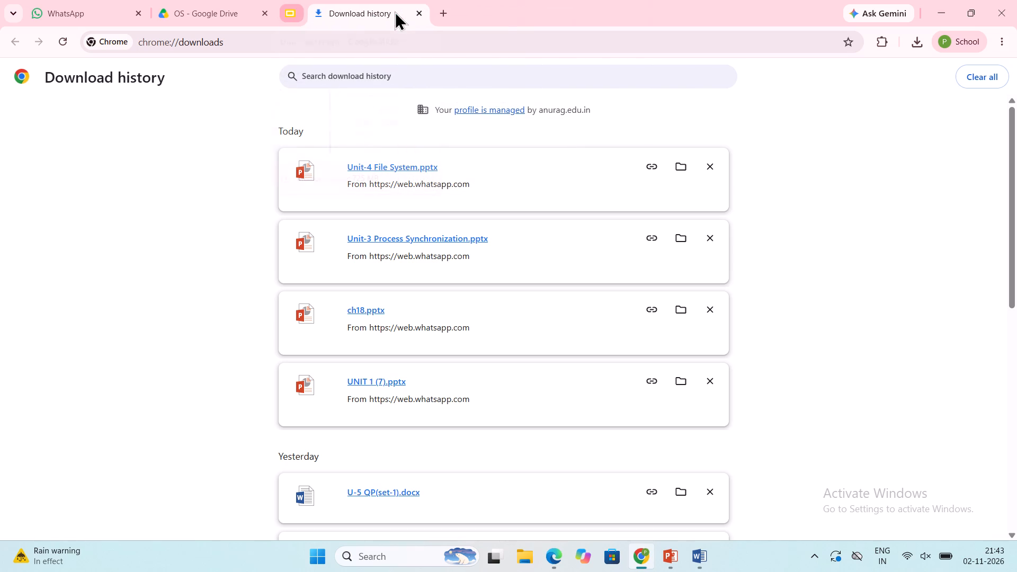
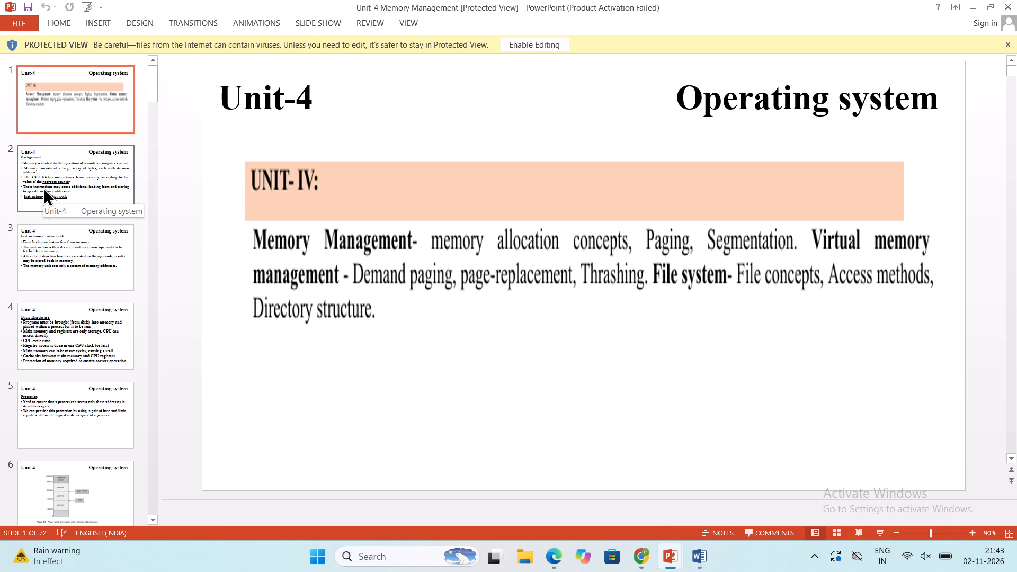
Read the opening Unit-4 slides on background, the instruction-execution cycle, basic hardware, protection and hardware address protection.
click(42, 242)
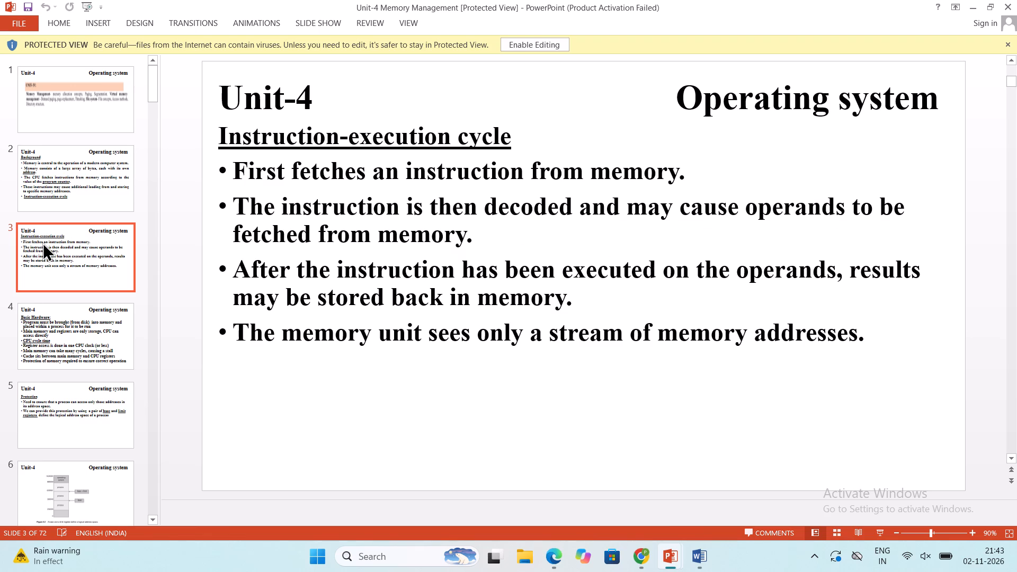
click(52, 178)
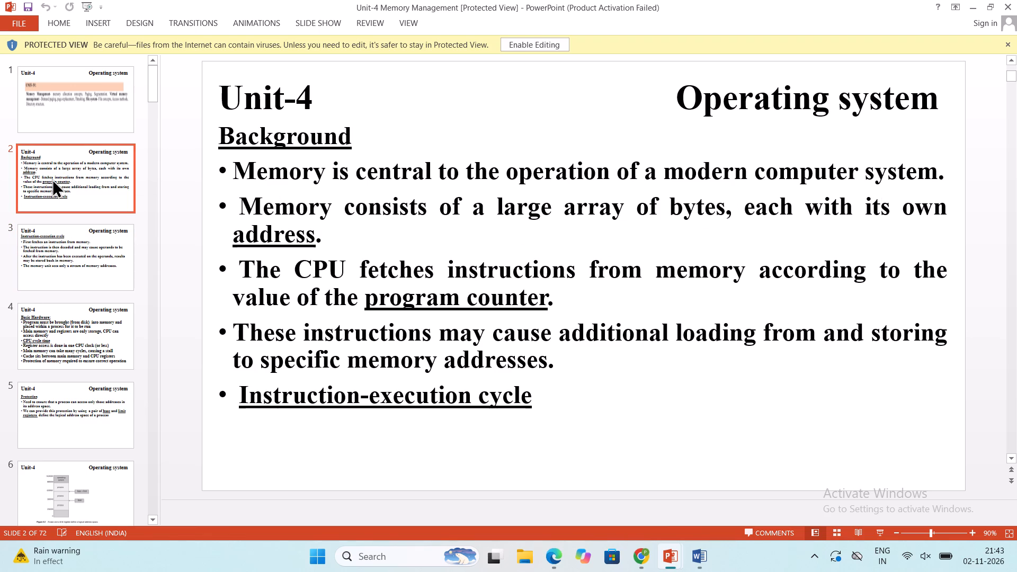
click(50, 247)
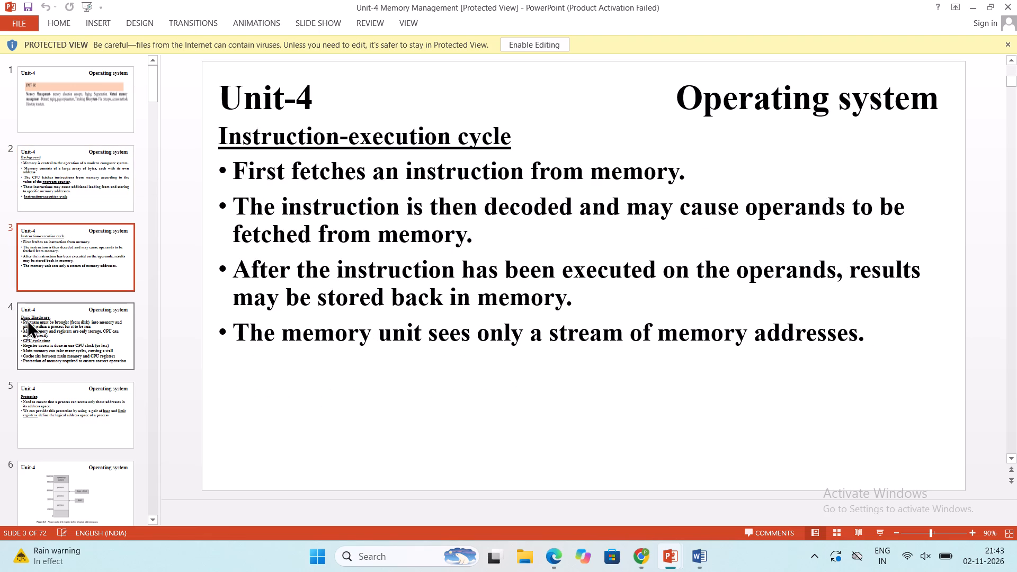
click(27, 319)
scroll(27, 319, down, 1)
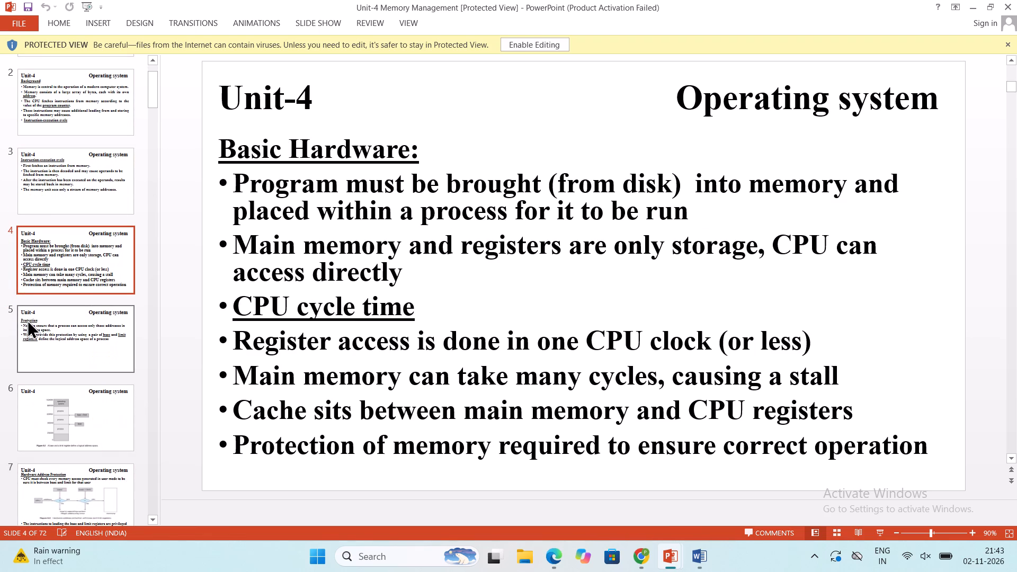
click(27, 319)
scroll(27, 319, down, 1)
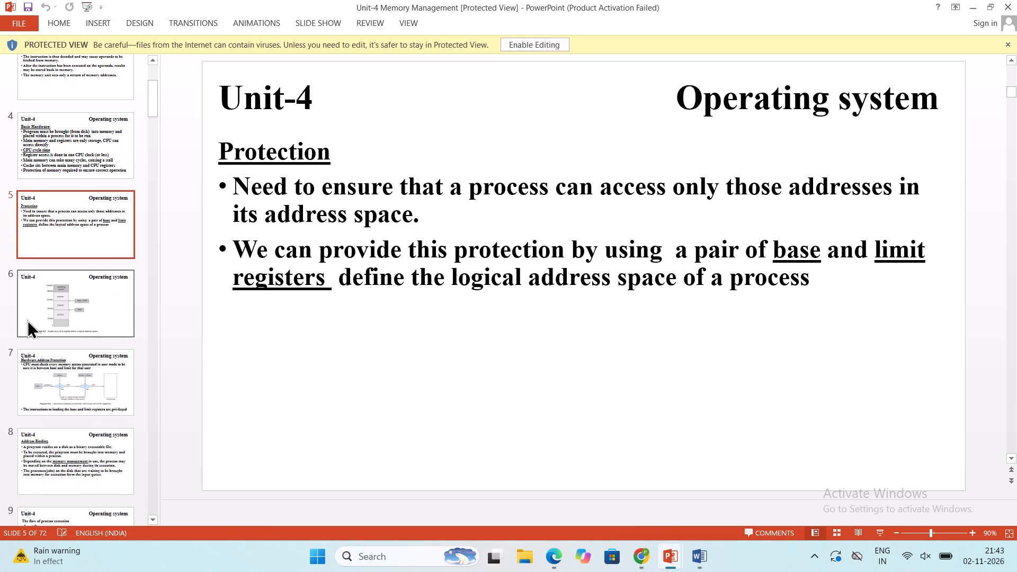
click(27, 319)
click(44, 361)
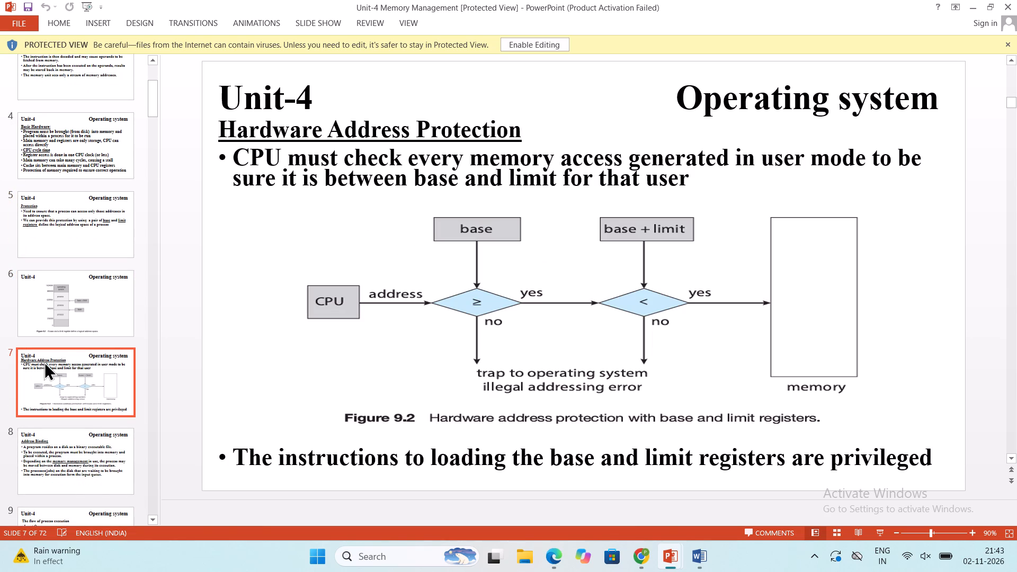
Read slides 8 to 14 on address binding, the flow of process execution, binding stages and multistep processing of a user program.
scroll(44, 361, down, 2)
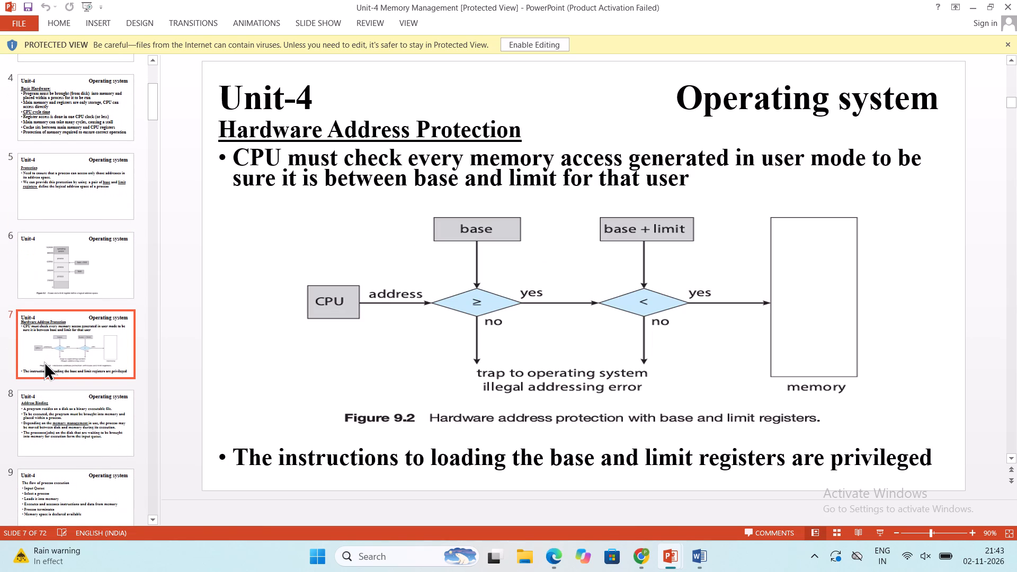
click(47, 404)
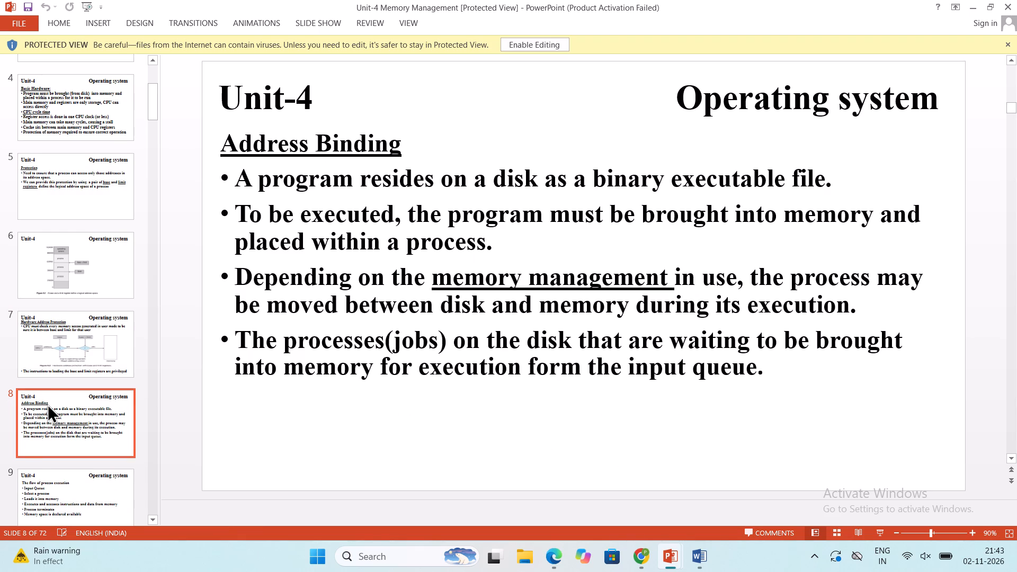
scroll(47, 404, down, 1)
click(47, 404)
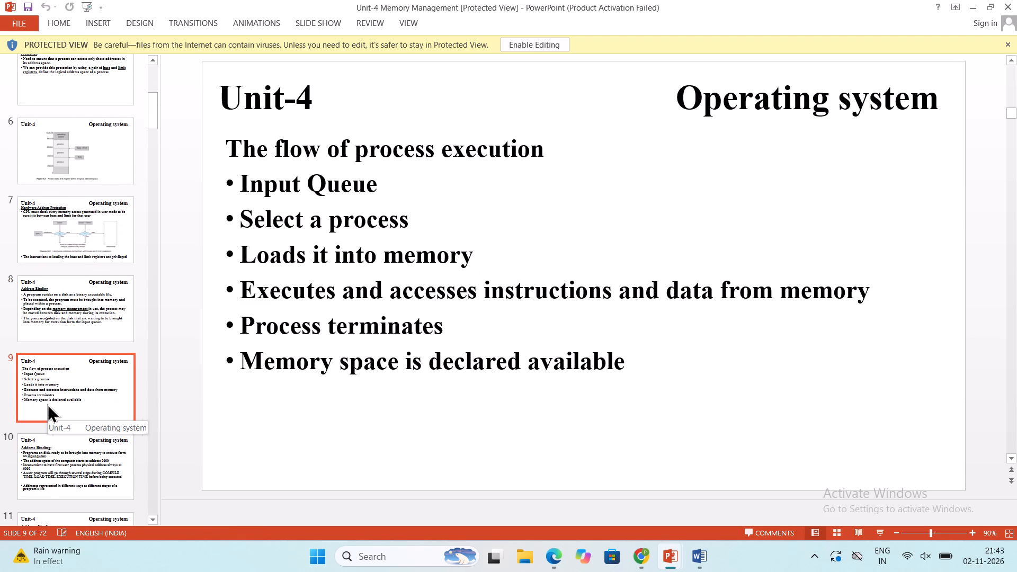
scroll(47, 404, down, 1)
click(47, 404)
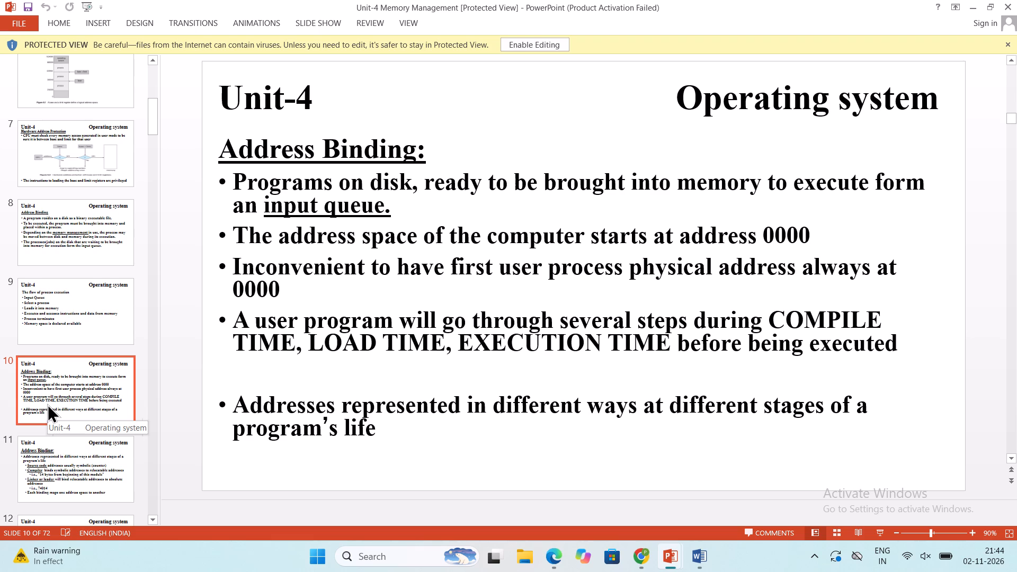
scroll(47, 404, down, 1)
click(47, 404)
scroll(47, 404, down, 1)
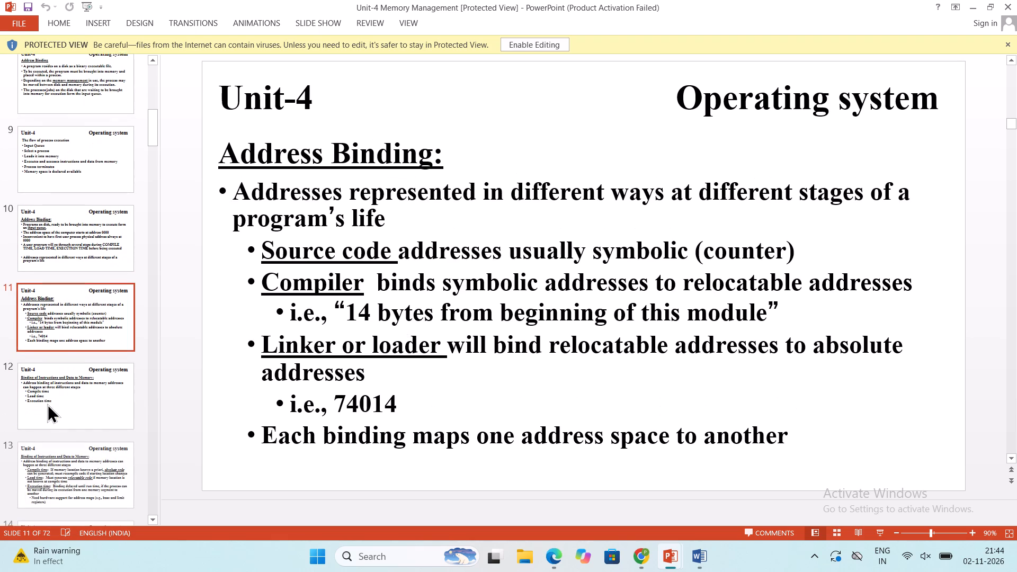
scroll(47, 404, down, 1)
click(47, 404)
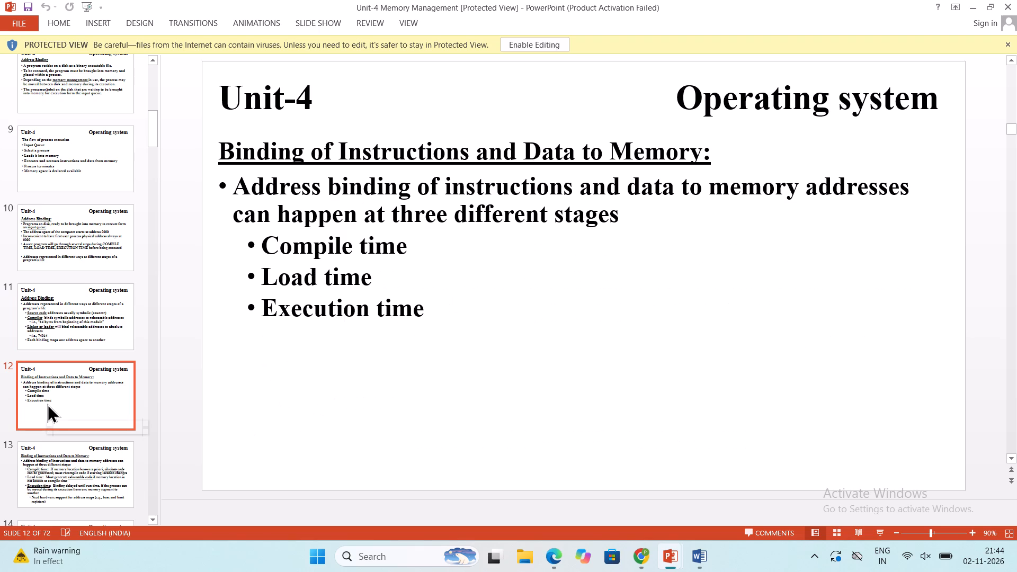
click(47, 404)
scroll(47, 404, down, 1)
click(47, 404)
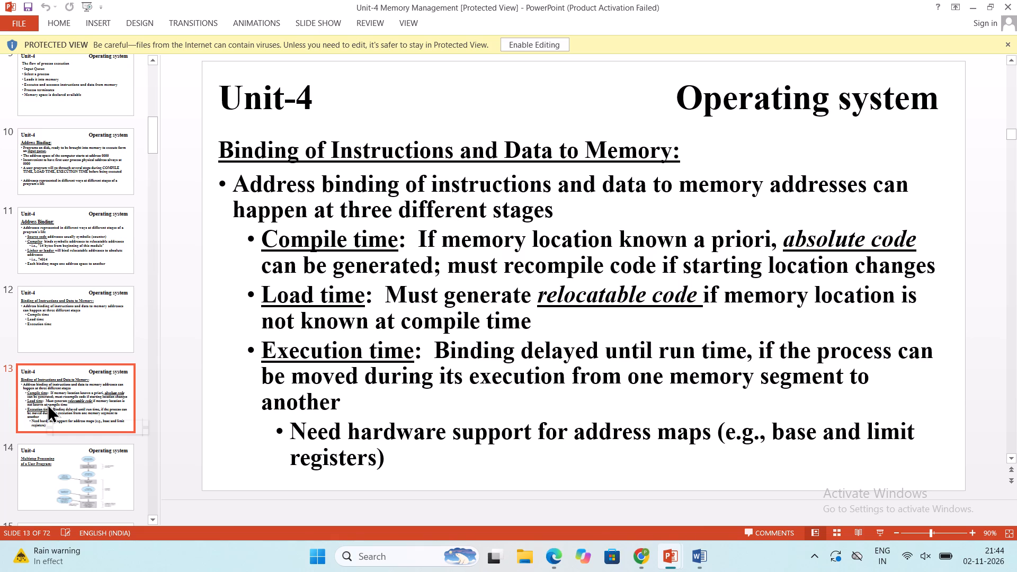
scroll(47, 404, down, 1)
click(47, 404)
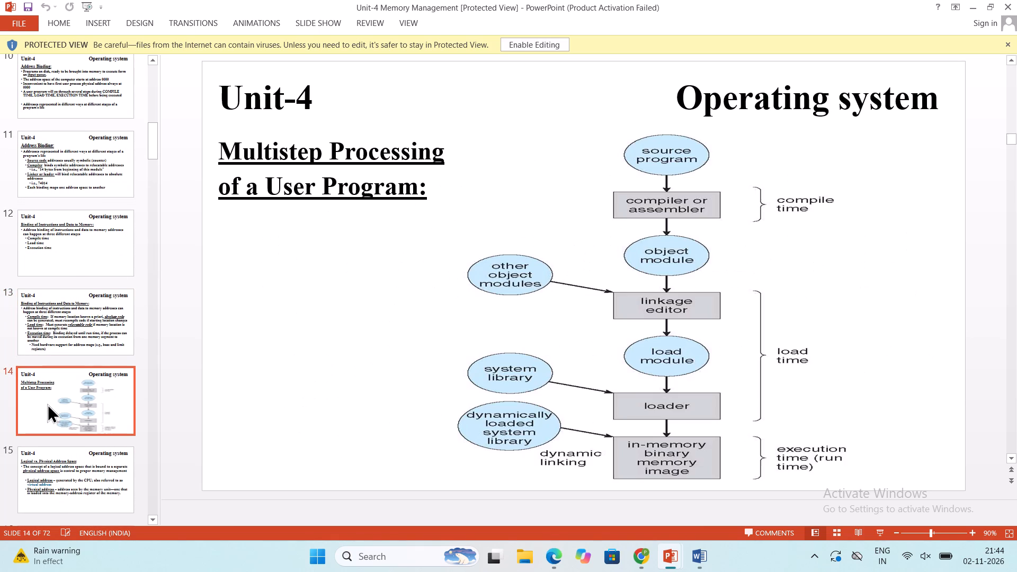
Read slides 15 to 20 on logical versus physical address space, the Memory-Management Unit and the relocation register.
click(75, 456)
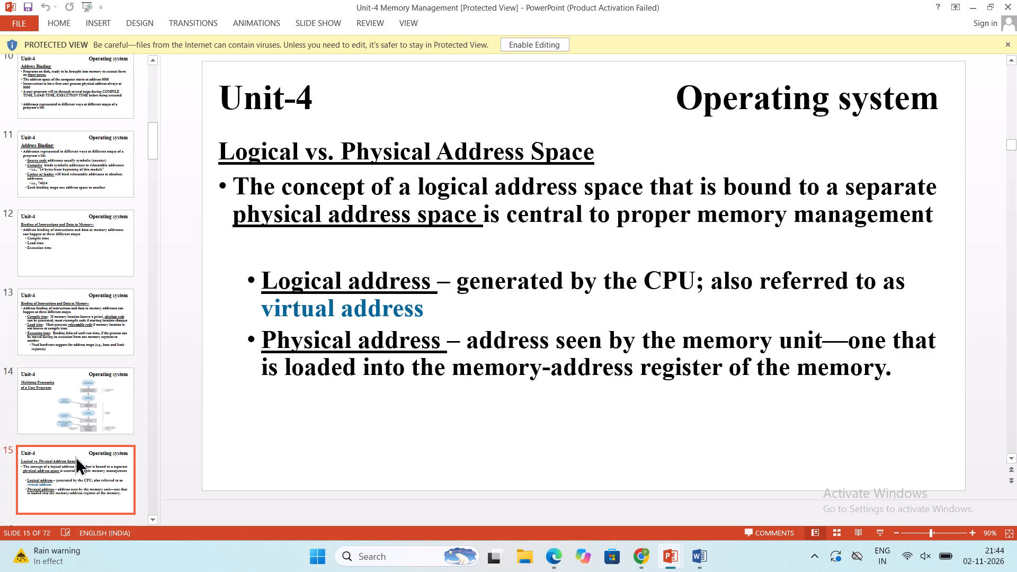
scroll(75, 456, down, 1)
click(75, 456)
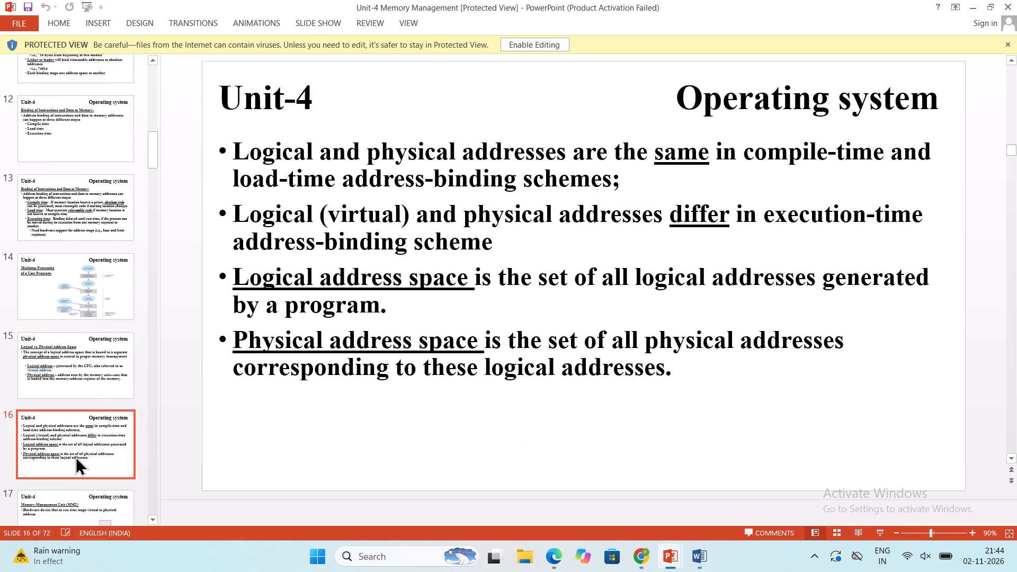
scroll(75, 456, down, 1)
click(77, 420)
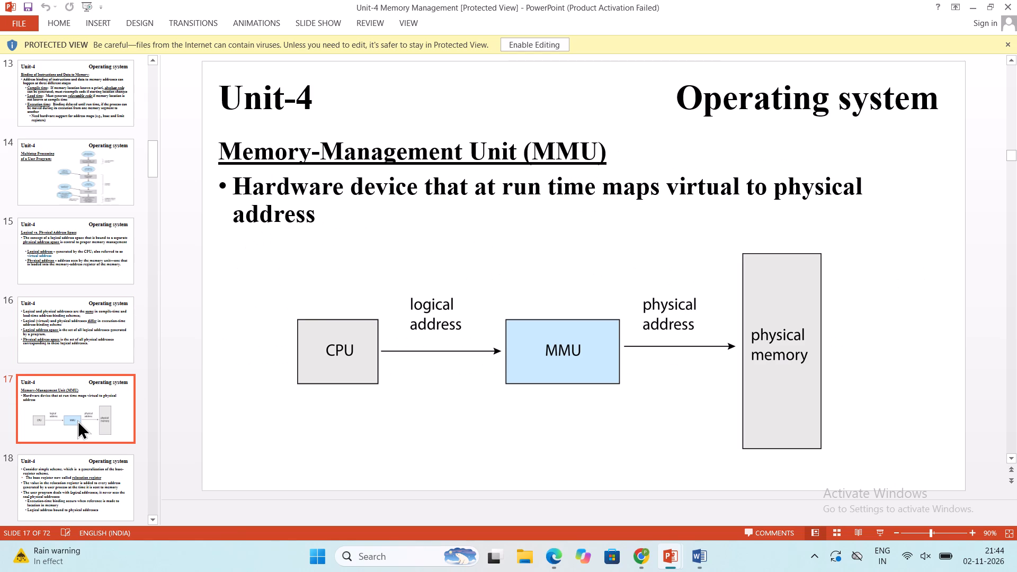
scroll(82, 397, down, 1)
click(82, 397)
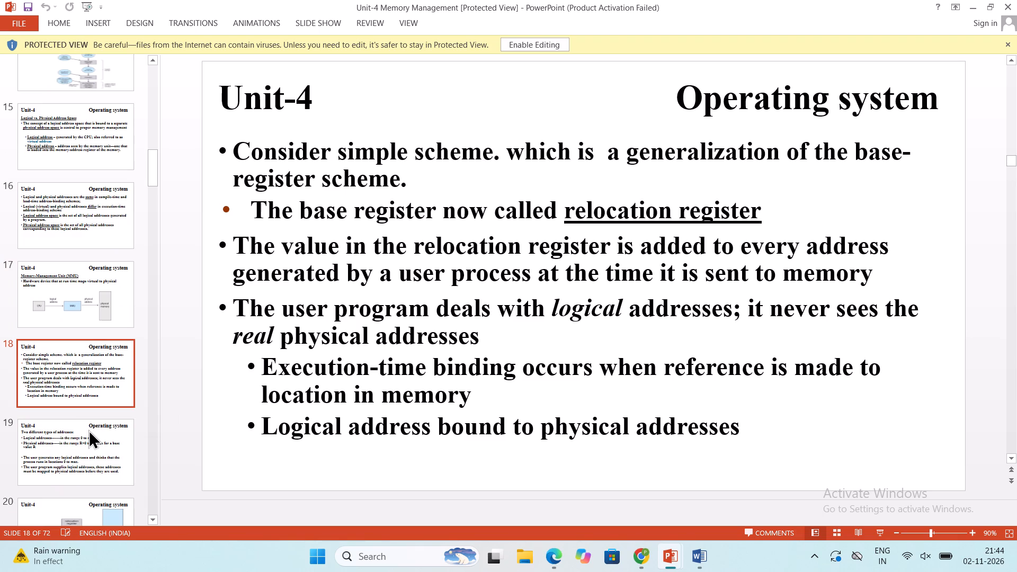
click(88, 430)
scroll(88, 430, down, 1)
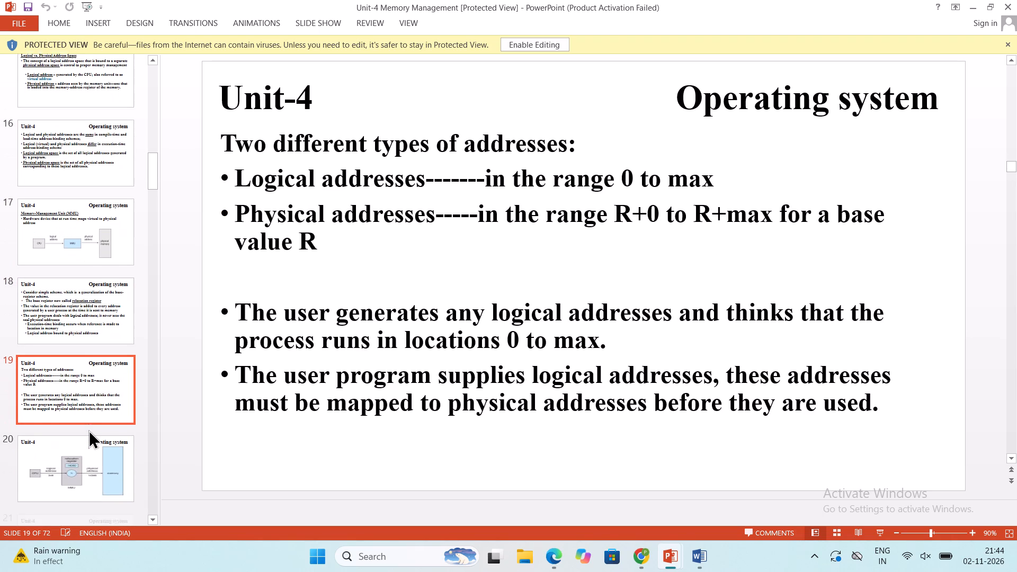
scroll(88, 430, down, 1)
click(88, 430)
Read slides 21 to 23 on dynamic loading, dynamic linking and shared libraries.
scroll(88, 430, down, 1)
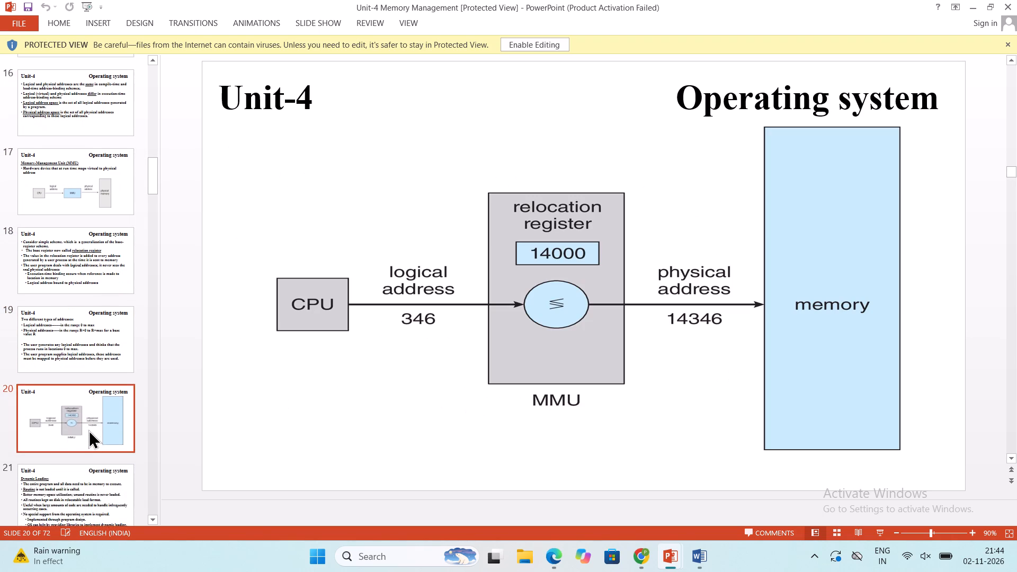
scroll(88, 430, down, 1)
click(88, 430)
scroll(88, 430, down, 1)
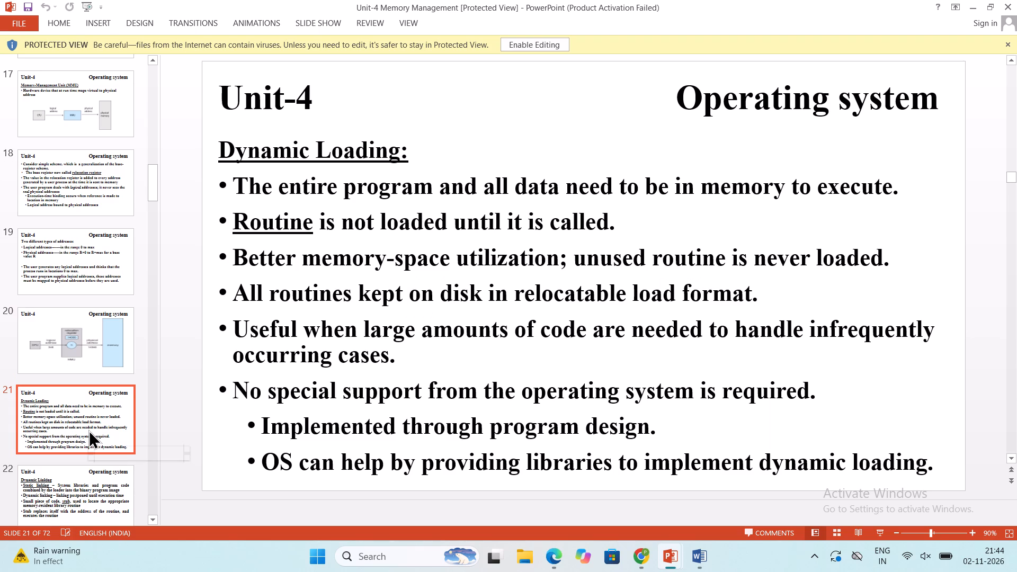
scroll(88, 430, down, 3)
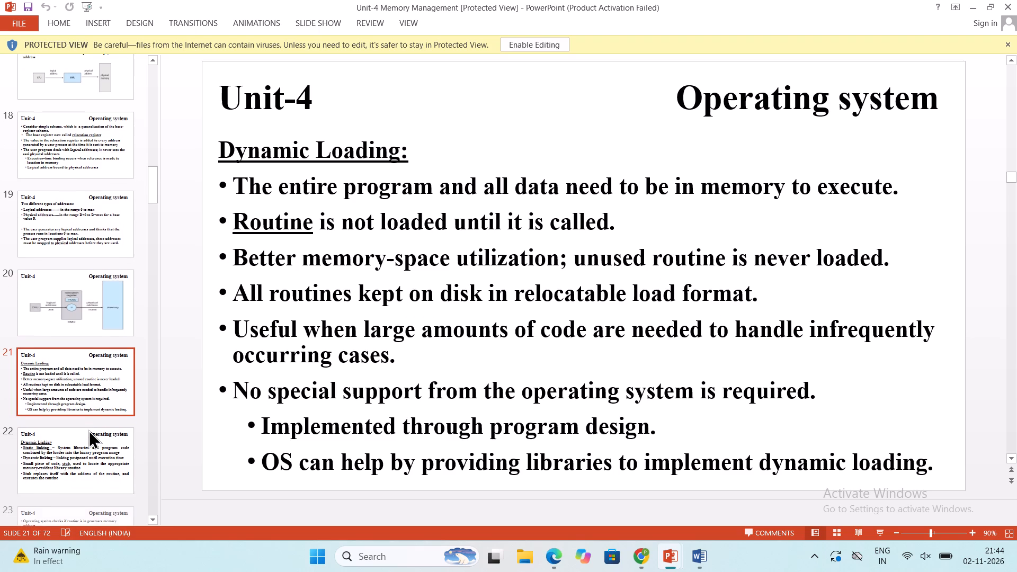
scroll(88, 430, down, 1)
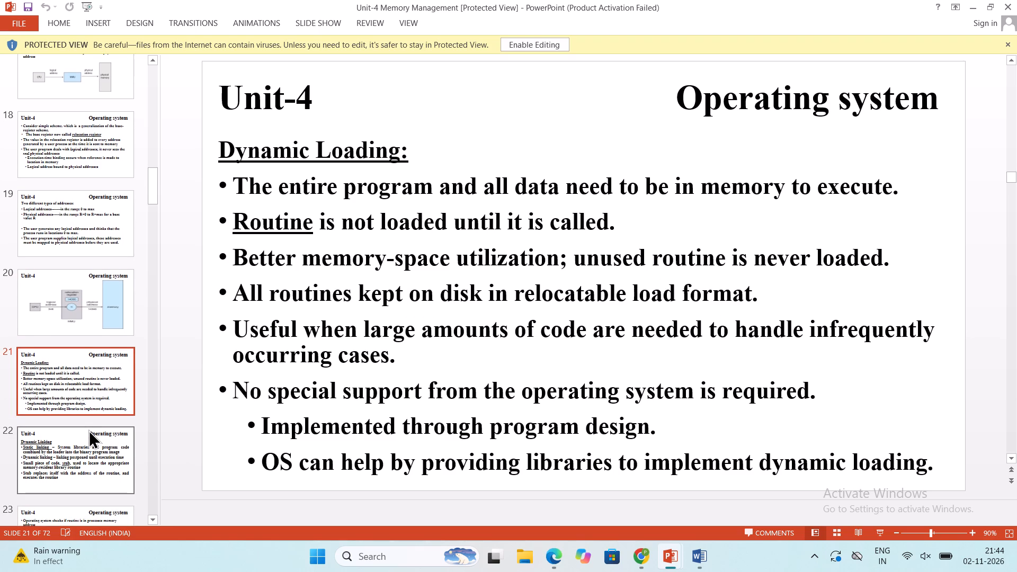
click(88, 430)
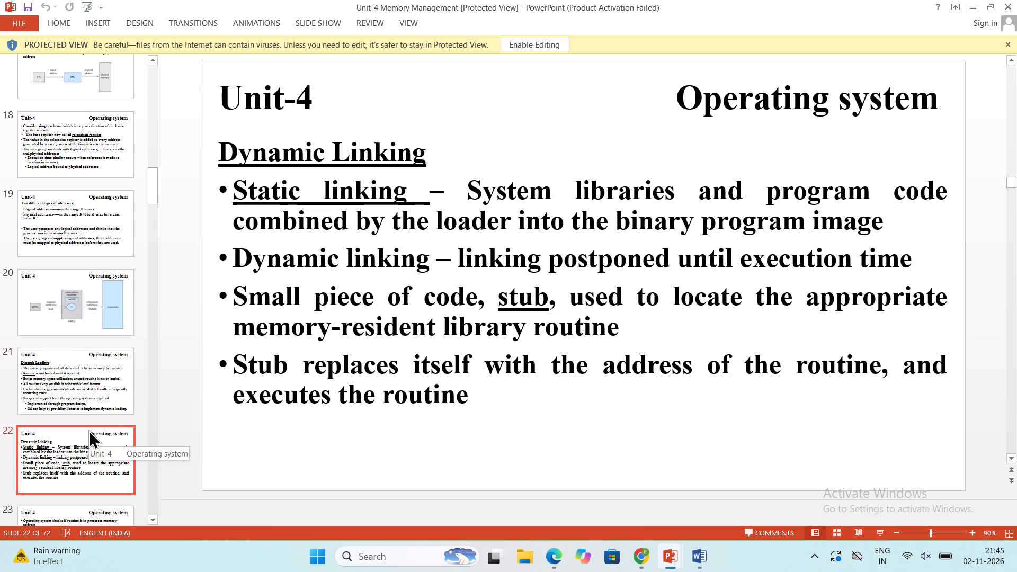
scroll(88, 430, down, 1)
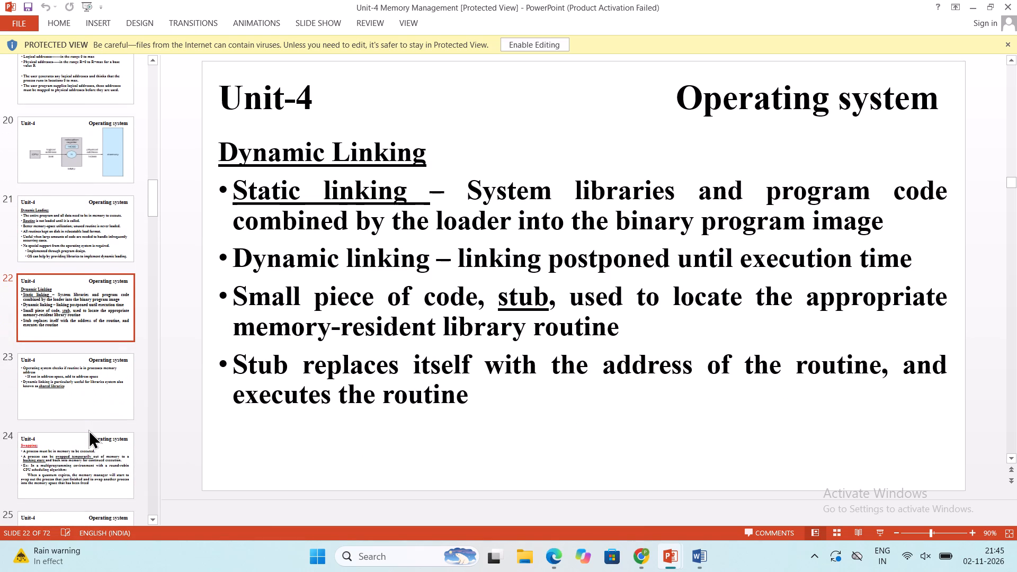
click(97, 405)
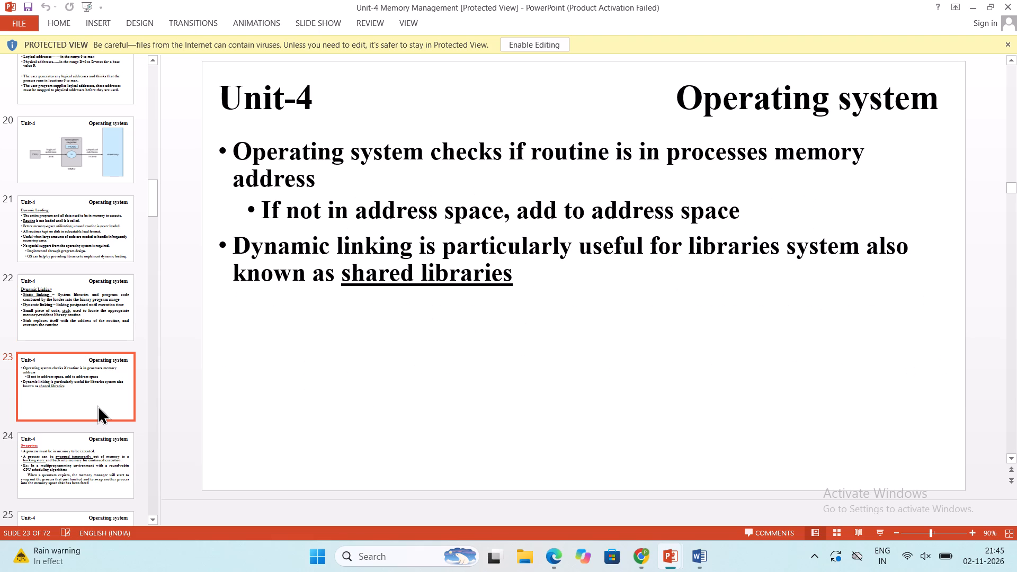
Read slides 24, 26 and 27 on swapping, standard swapping with a backing store, and the dispatcher's role.
scroll(97, 405, down, 1)
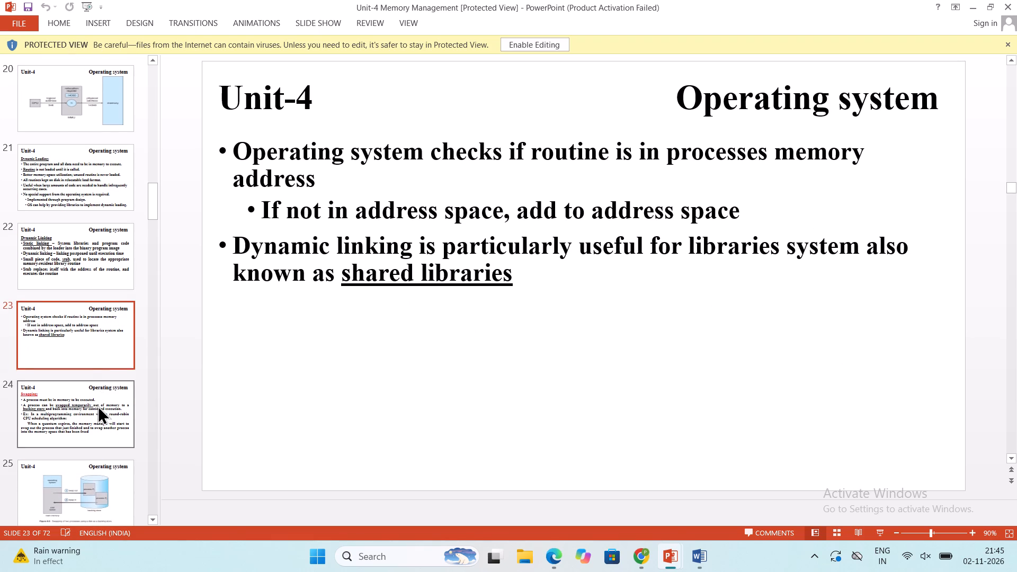
click(97, 405)
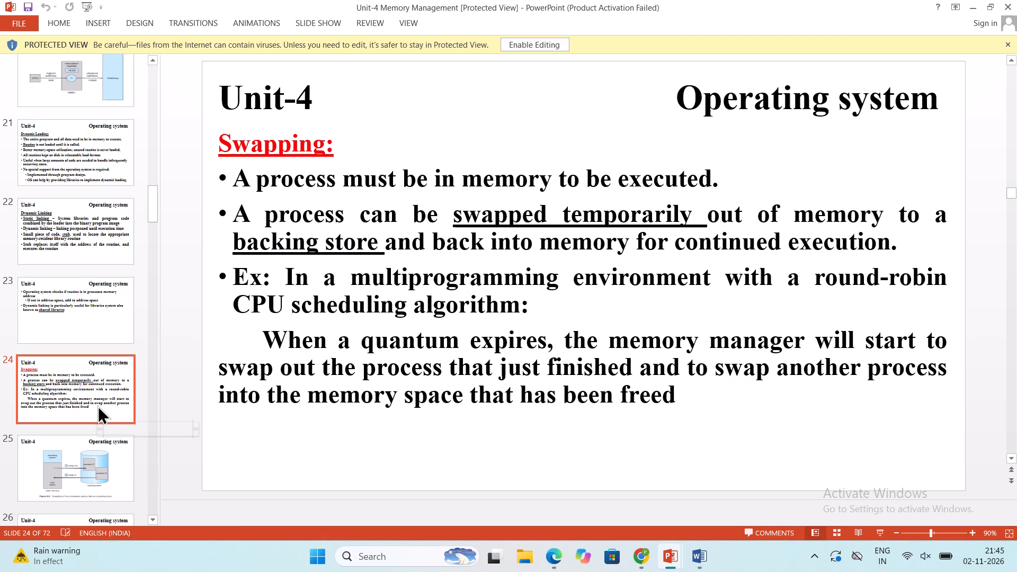
scroll(97, 405, down, 1)
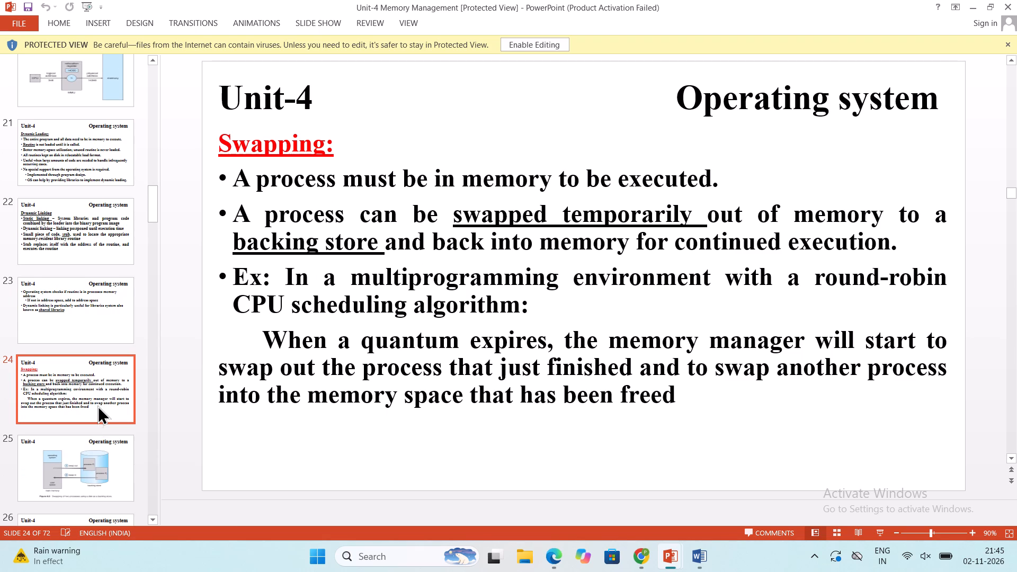
scroll(97, 405, down, 1)
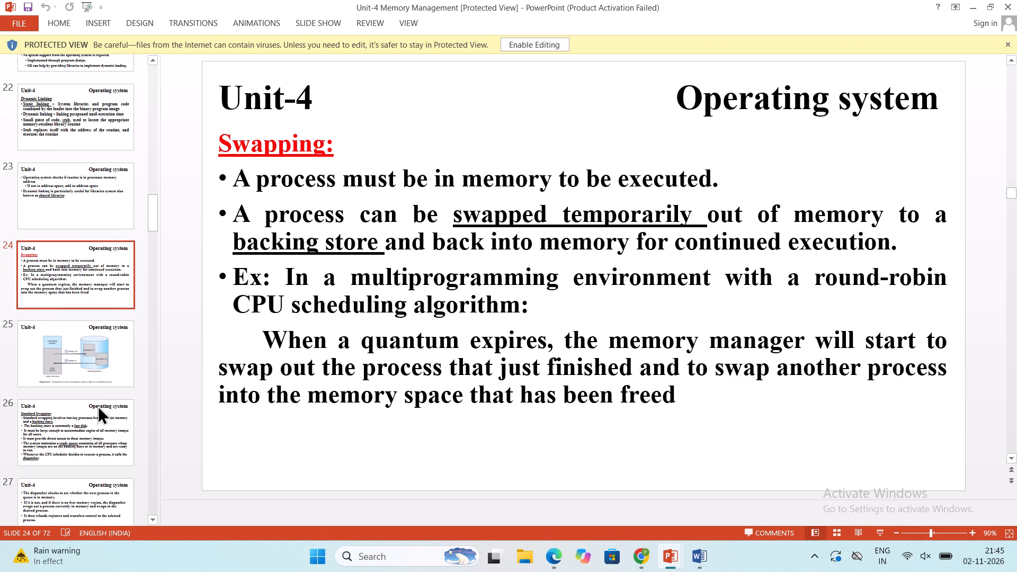
scroll(97, 405, down, 1)
click(97, 405)
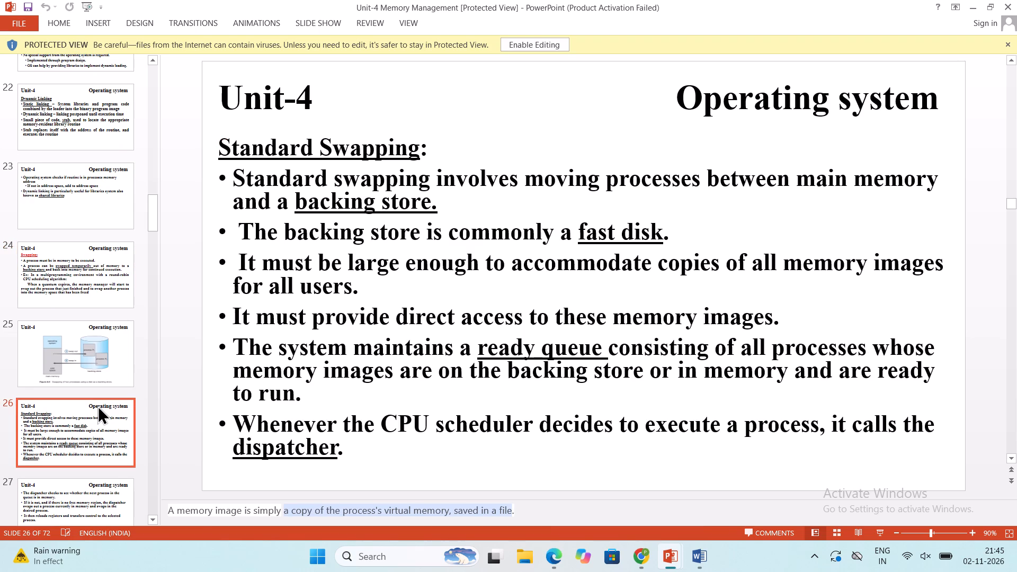
scroll(97, 405, down, 1)
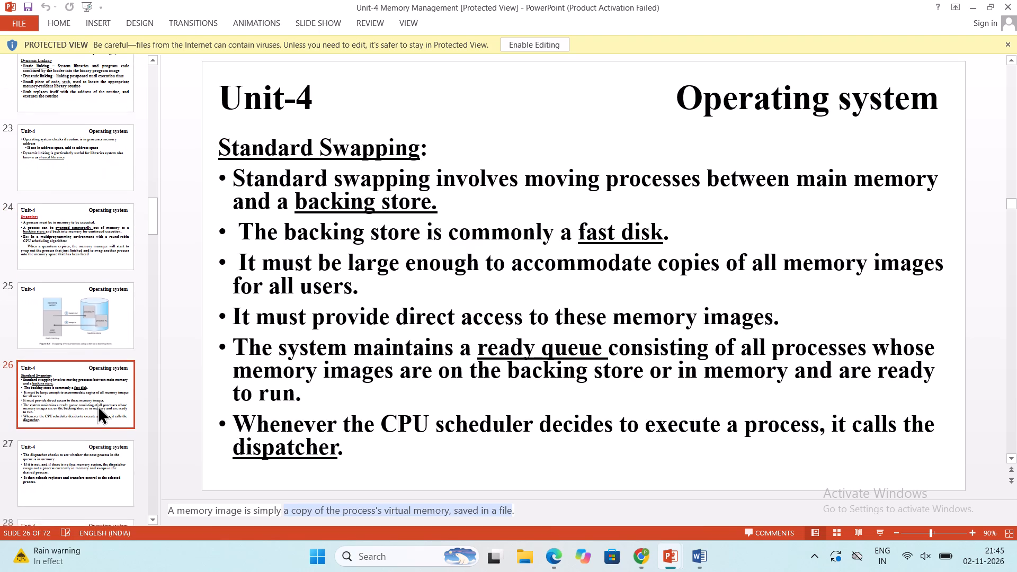
scroll(97, 405, down, 1)
click(97, 405)
Read slides 28 to 31 on swap time calculation, transfer time, other factors that affect swapping, and double buffering.
scroll(97, 405, down, 1)
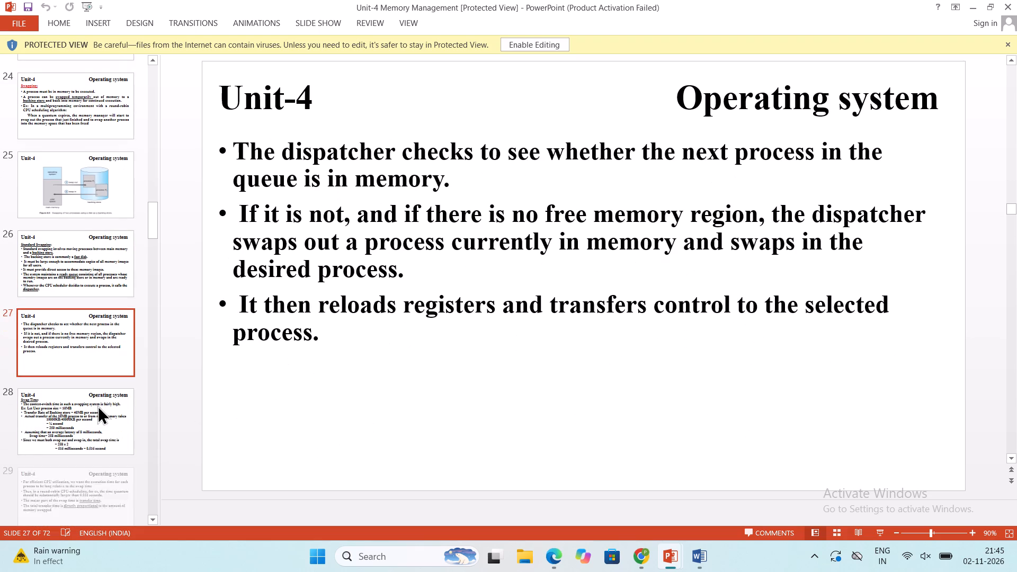
scroll(97, 405, down, 1)
click(97, 405)
scroll(97, 405, down, 1)
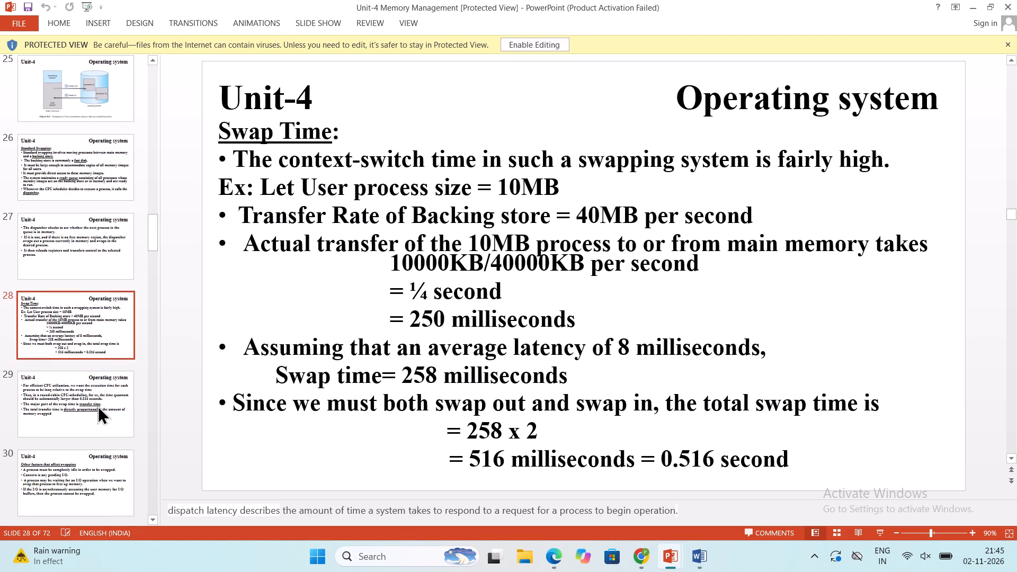
scroll(97, 405, down, 1)
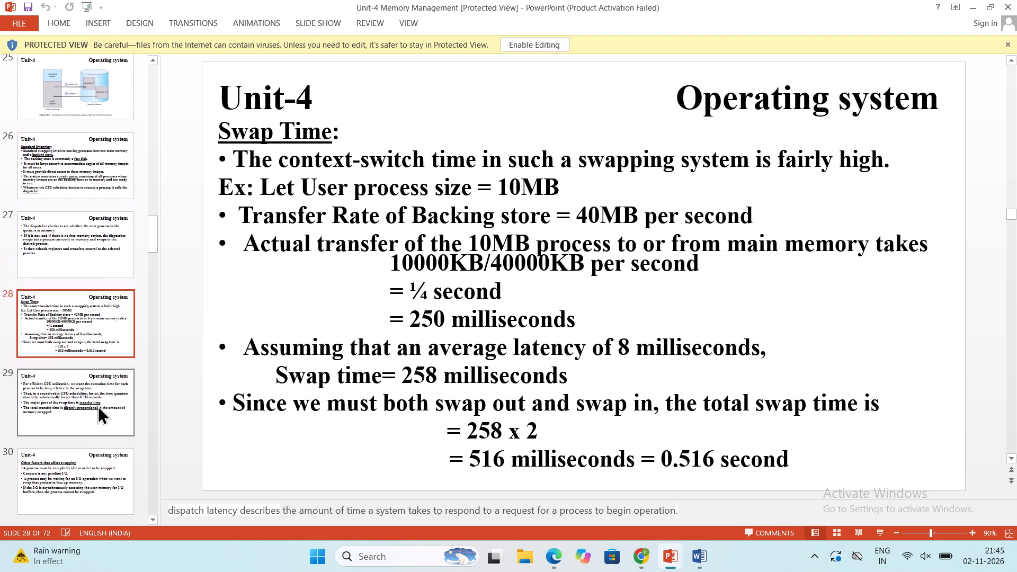
scroll(97, 405, down, 1)
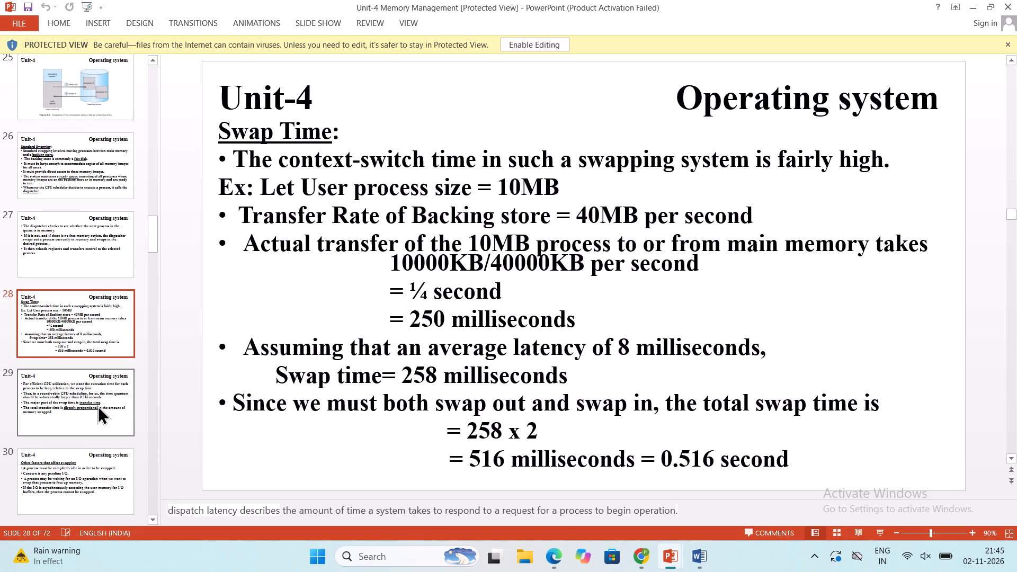
scroll(97, 405, down, 1)
click(96, 394)
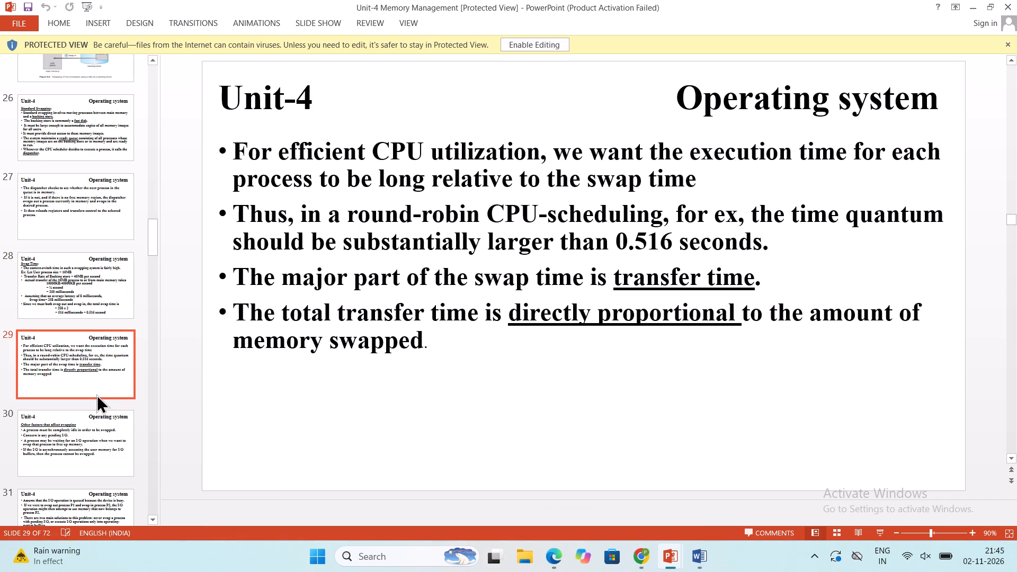
click(82, 444)
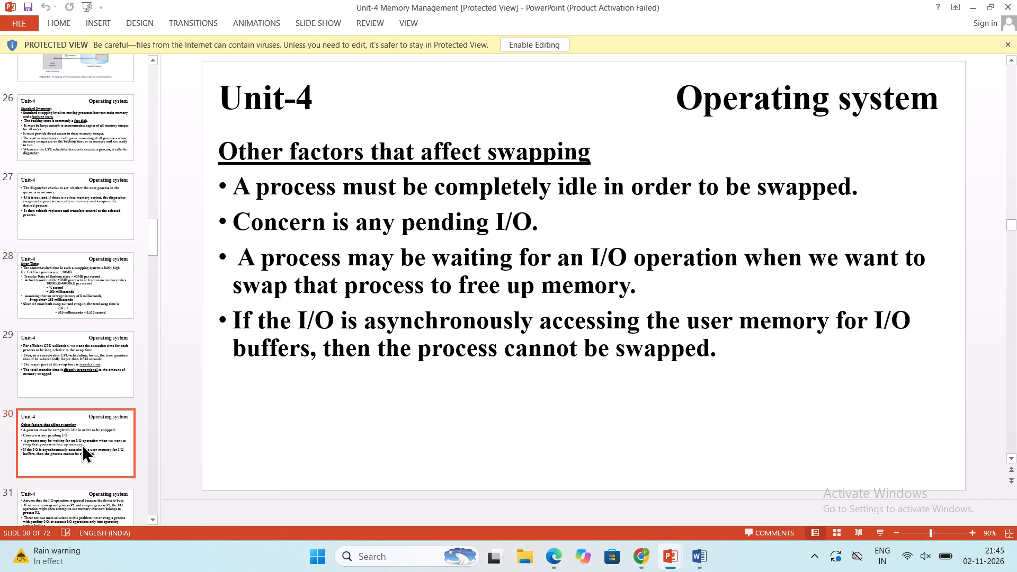
scroll(82, 444, down, 1)
click(82, 444)
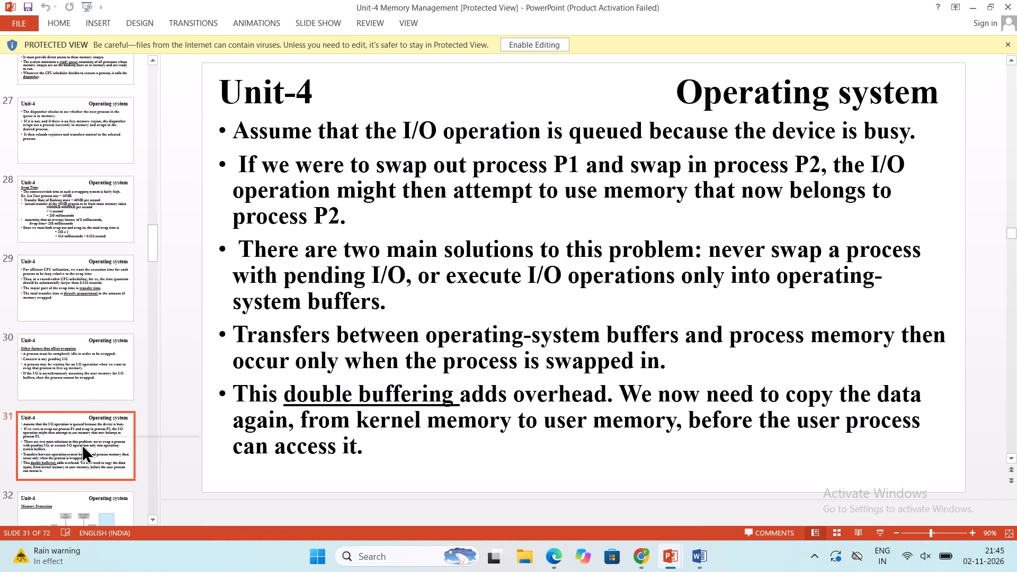
Read slides 32 to 35 on memory protection, fixed and variable partition allocation, and the types of memory allocation techniques.
scroll(82, 444, down, 1)
click(87, 423)
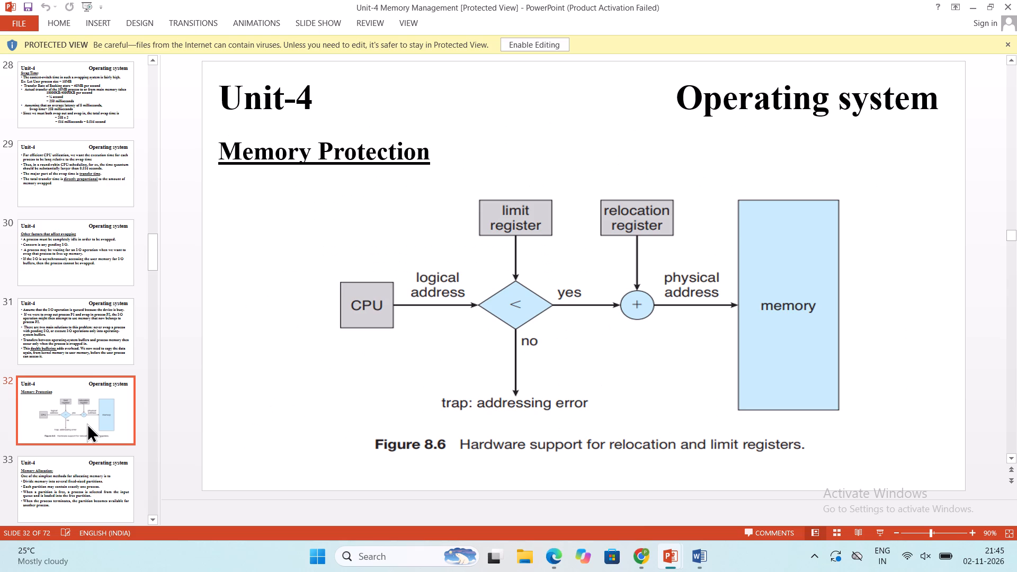
click(69, 464)
scroll(69, 464, down, 1)
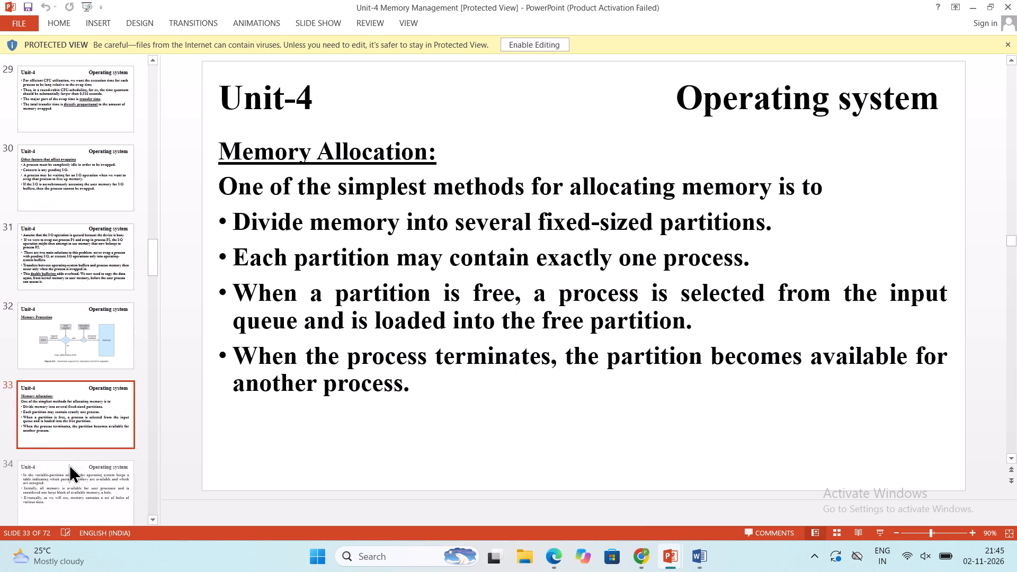
scroll(69, 464, down, 1)
click(69, 464)
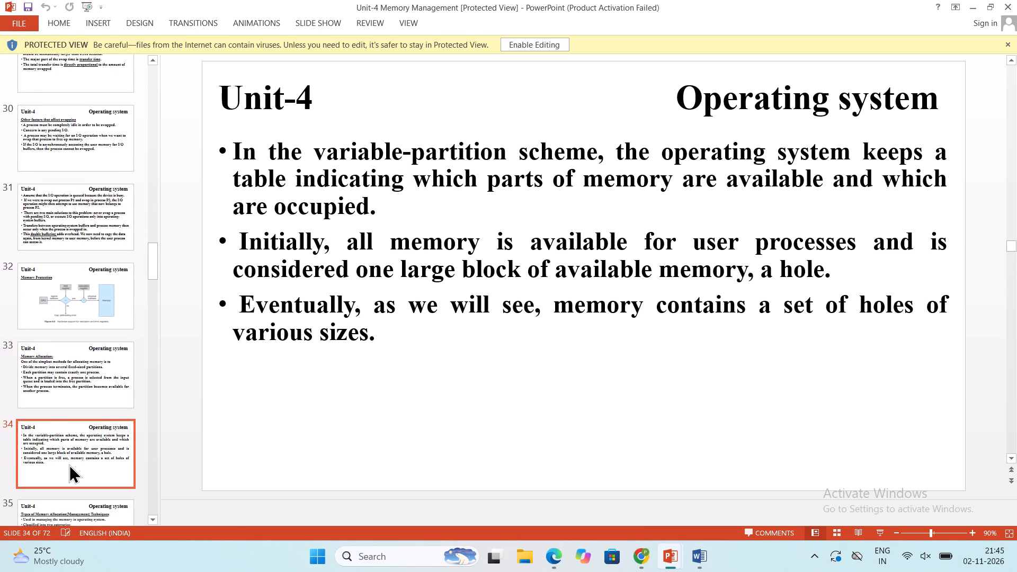
scroll(69, 464, down, 1)
click(69, 464)
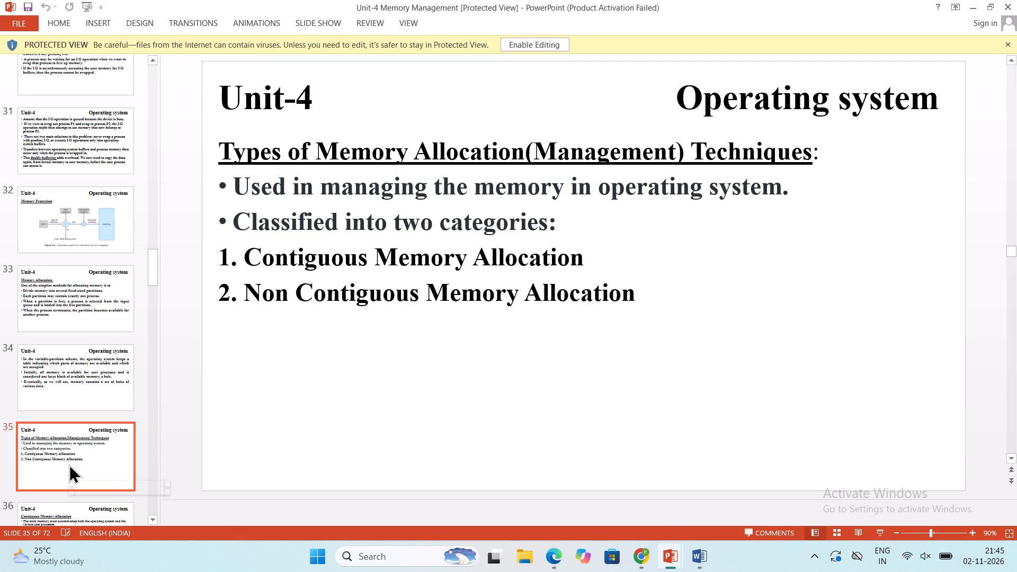
Read slides 36 to 40 on contiguous memory allocation and multiprogramming with fixed (MFT) and variable (MVT) size partitions.
scroll(69, 464, down, 5)
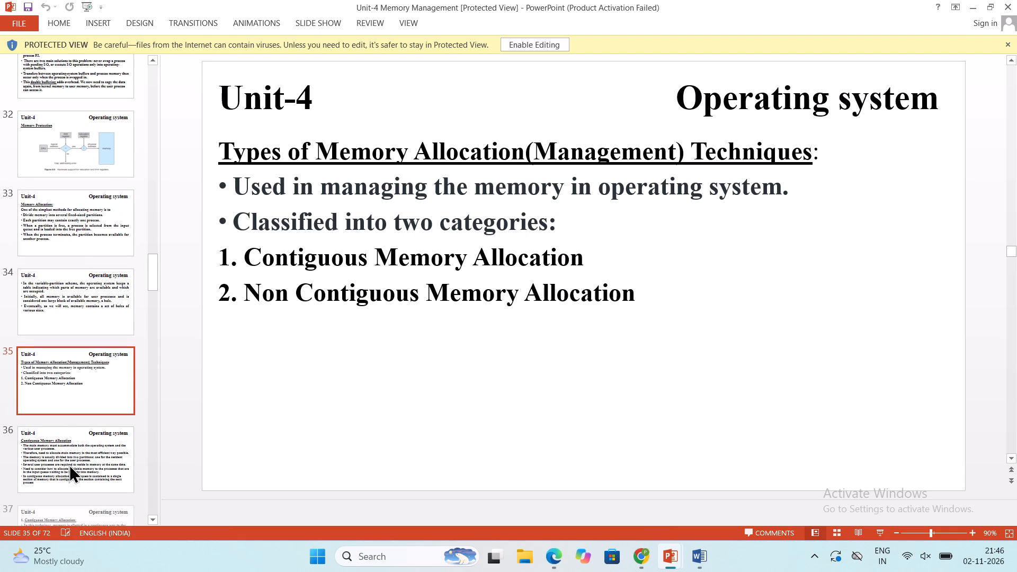
scroll(69, 464, down, 1)
click(69, 464)
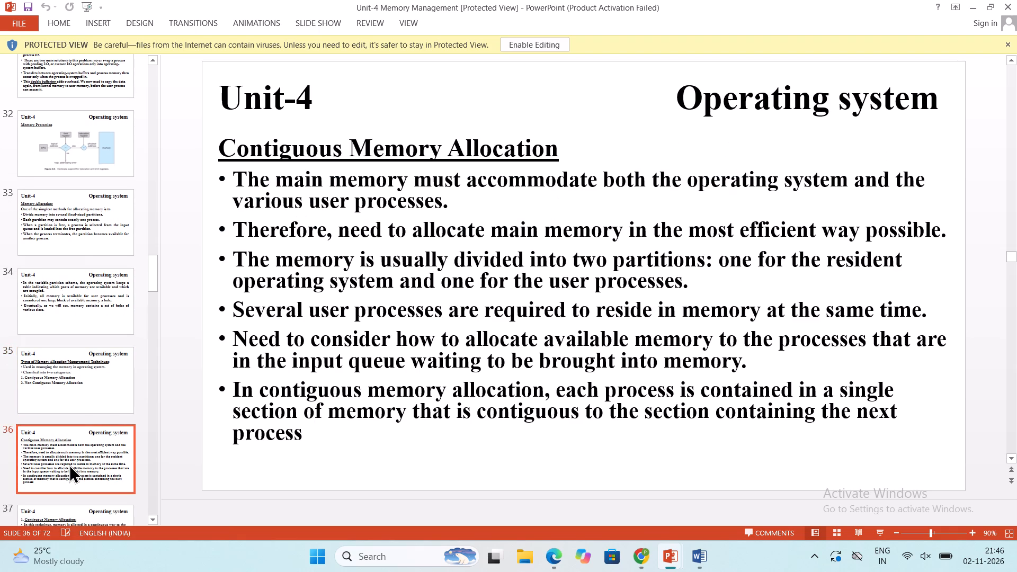
scroll(69, 464, down, 1)
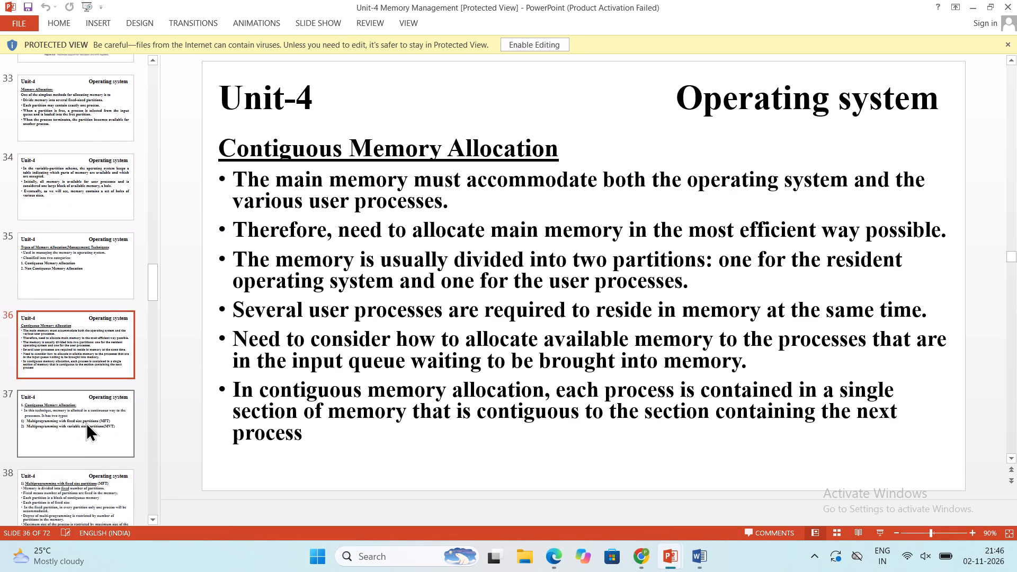
click(86, 422)
click(76, 481)
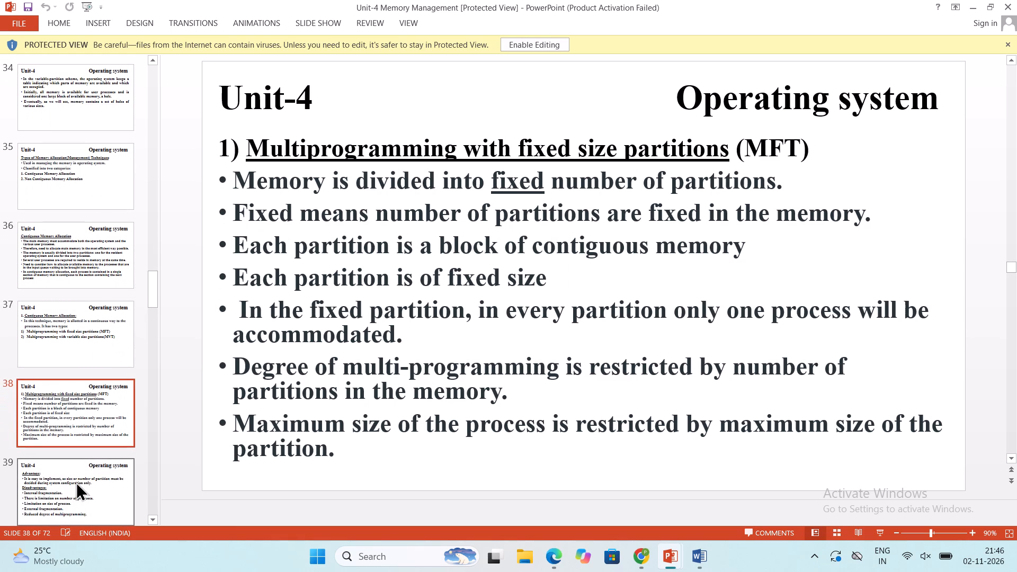
scroll(76, 481, down, 1)
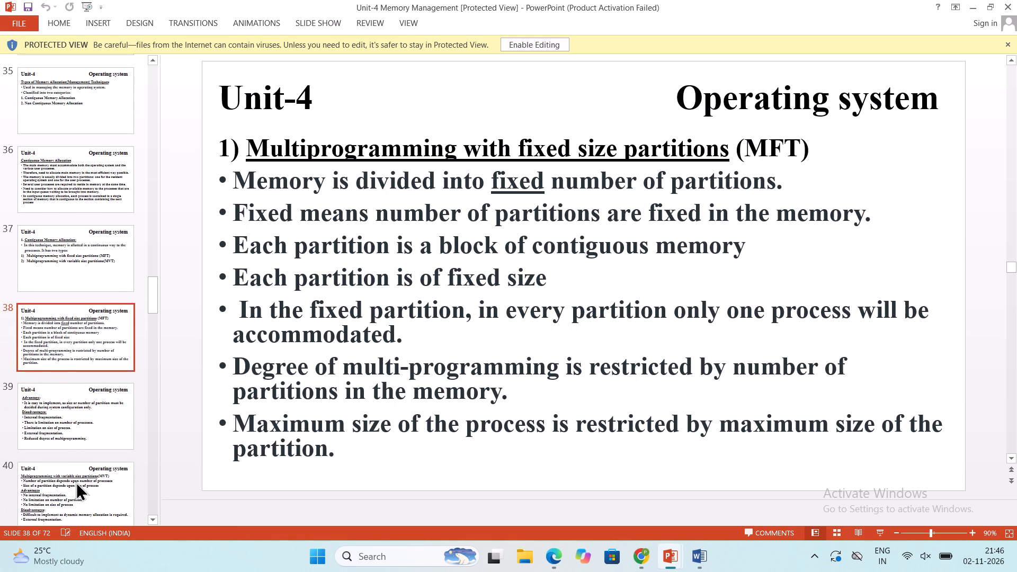
scroll(76, 481, down, 1)
click(77, 445)
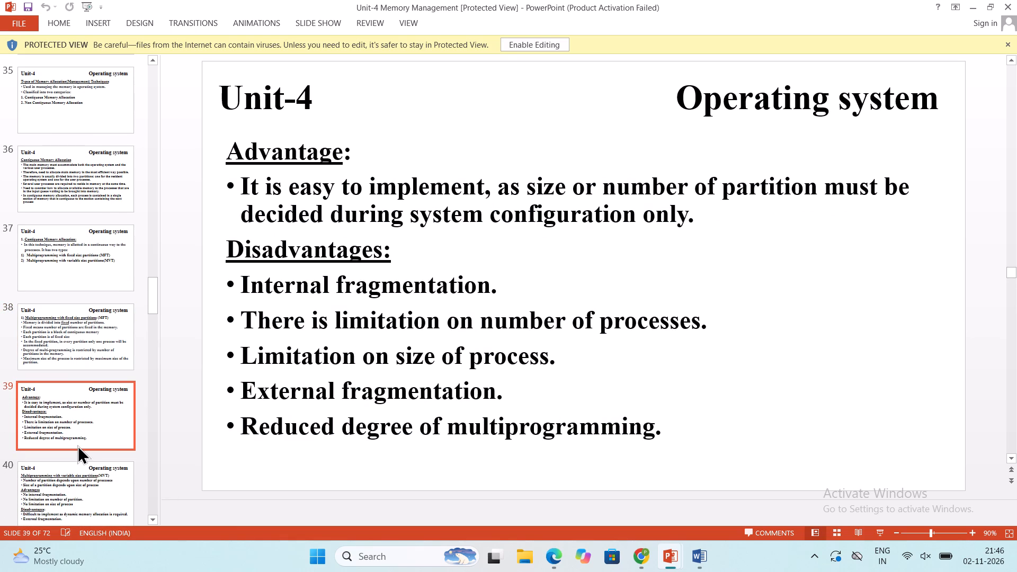
click(64, 488)
Read slides 41, 42, 44 and 45 on the dynamic storage allocation problem, first fit and best fit, fragmentation and compaction.
scroll(64, 488, down, 1)
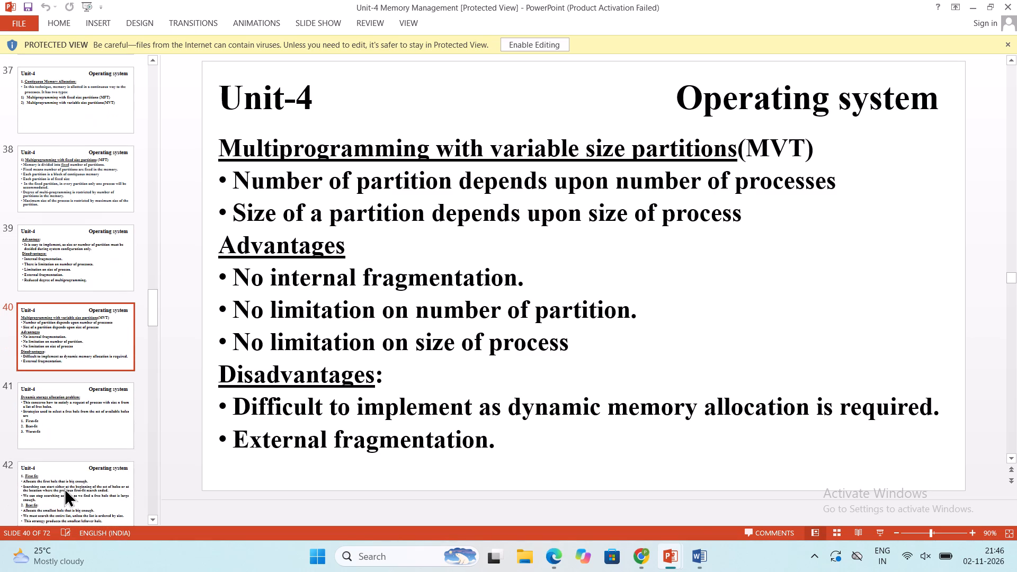
click(52, 430)
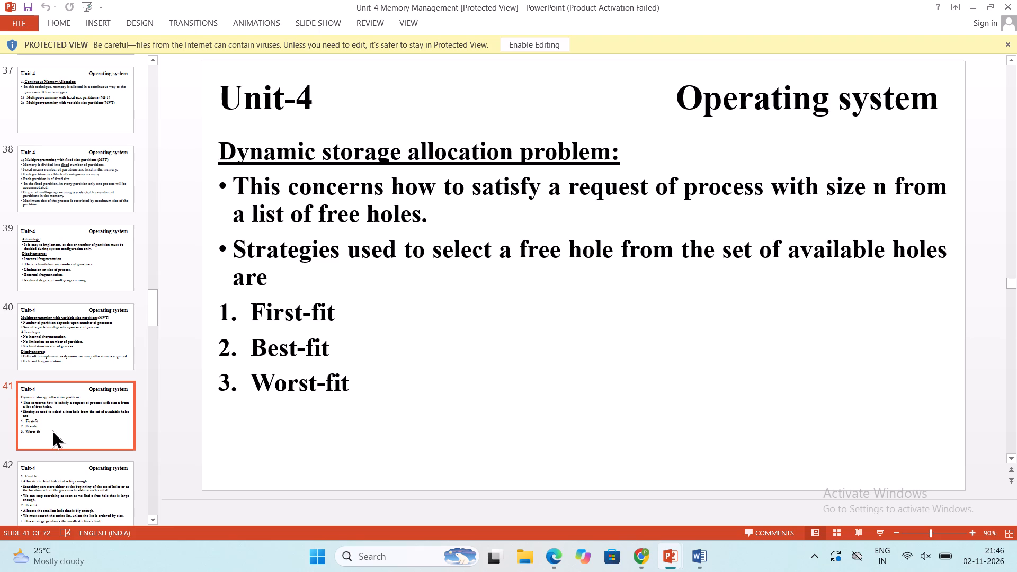
click(49, 464)
scroll(49, 464, down, 1)
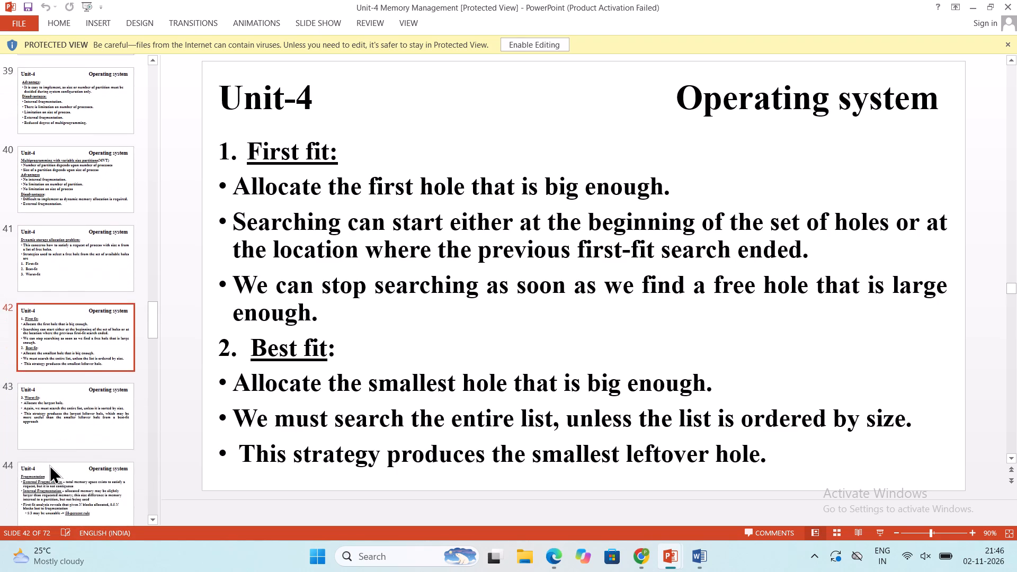
scroll(49, 464, down, 1)
click(49, 464)
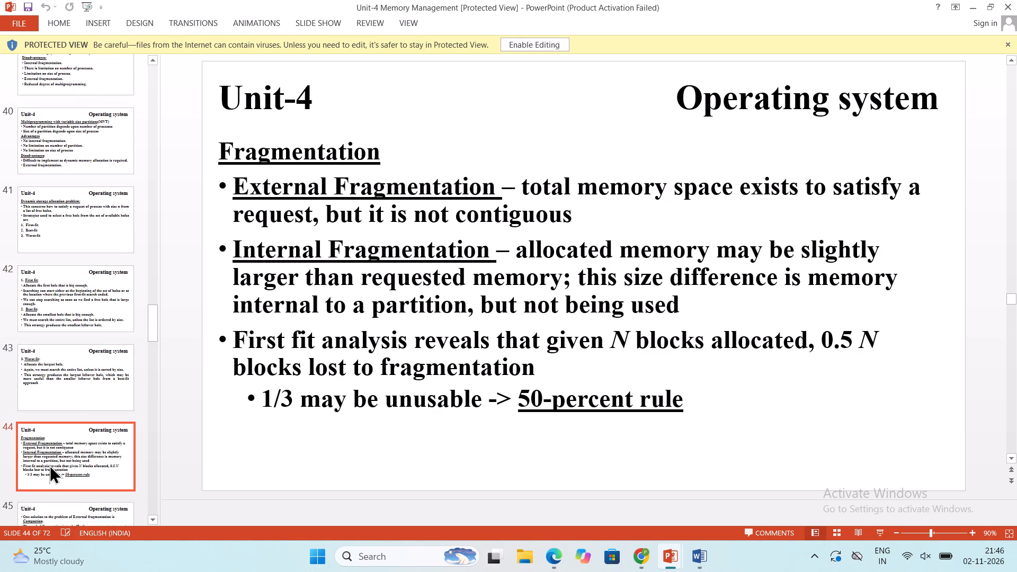
scroll(49, 464, down, 1)
click(49, 464)
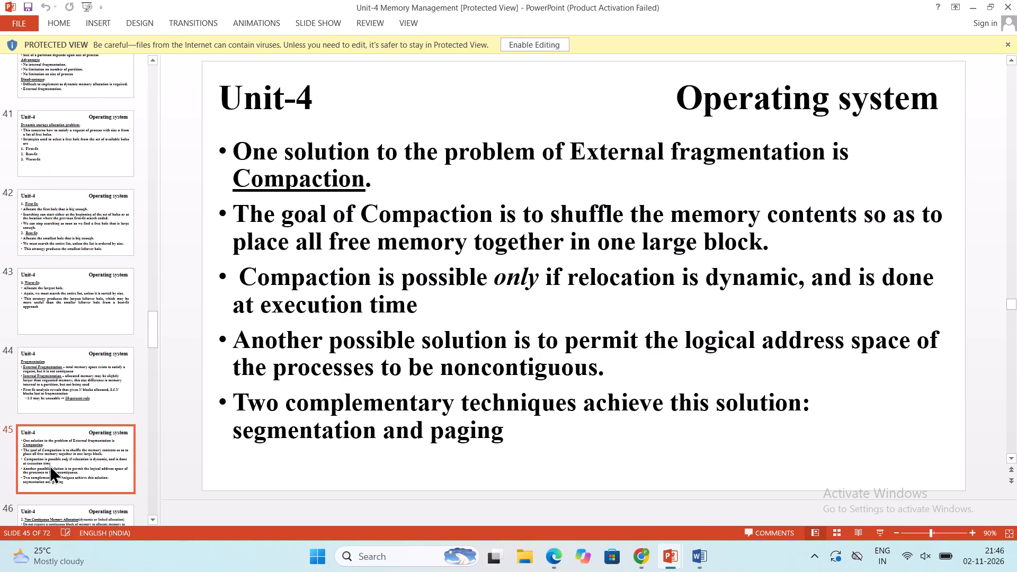
Read slides 46 to 50 on non-contiguous memory allocation, paging, its basic method, and the paging model of logical and physical memory.
scroll(49, 464, down, 1)
click(54, 447)
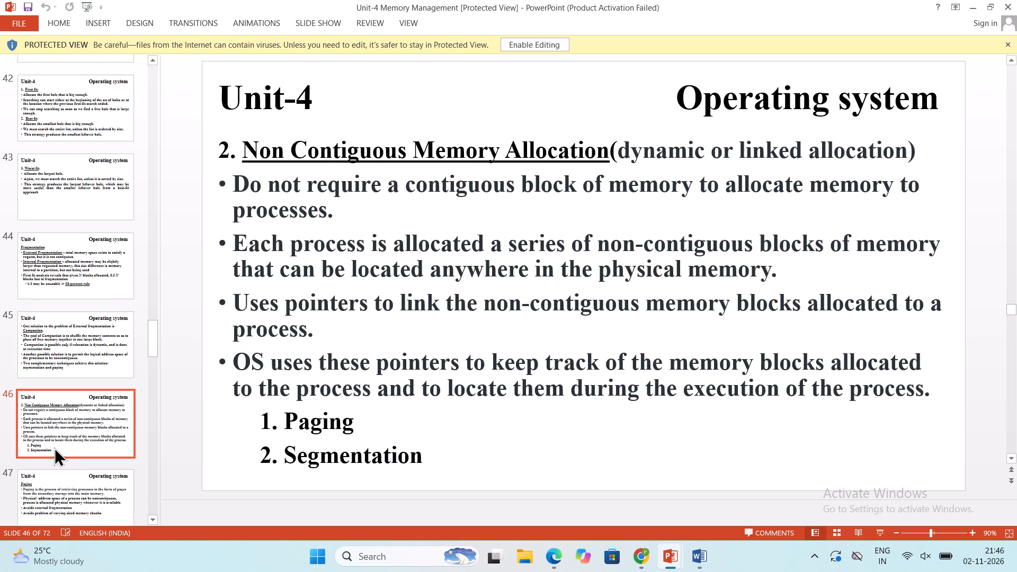
click(59, 510)
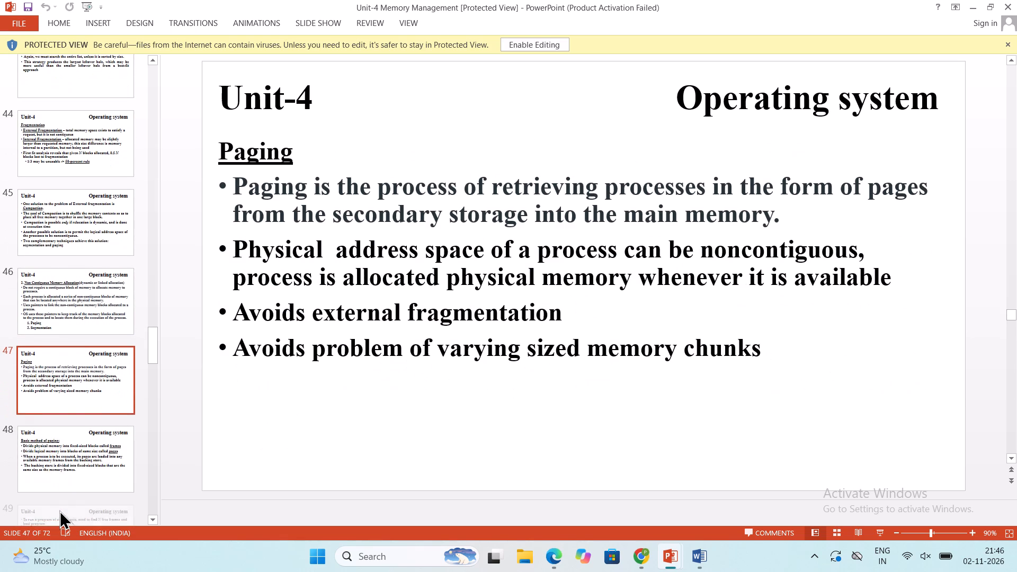
click(69, 470)
scroll(69, 470, down, 1)
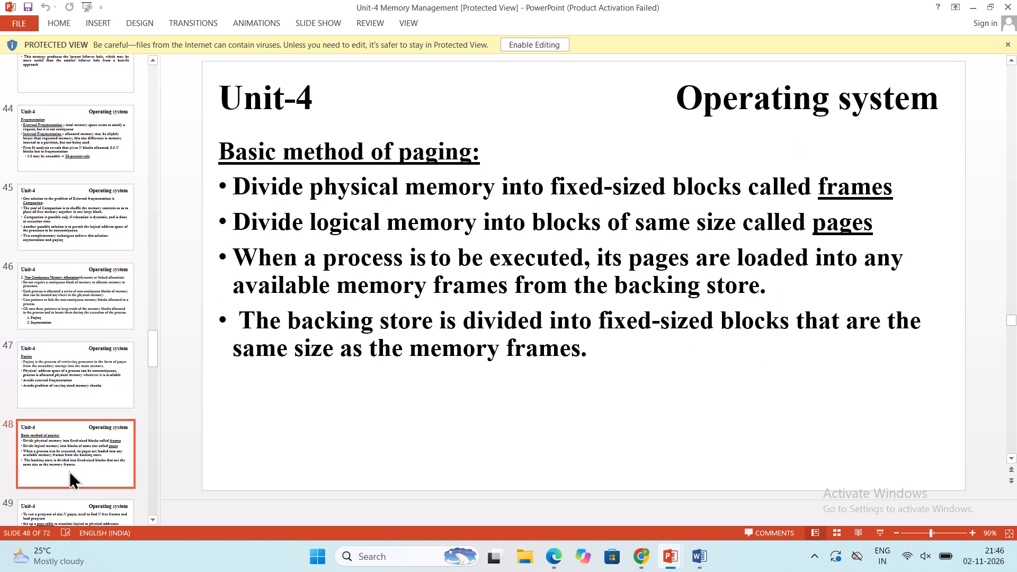
scroll(69, 470, down, 1)
click(69, 470)
scroll(69, 470, down, 1)
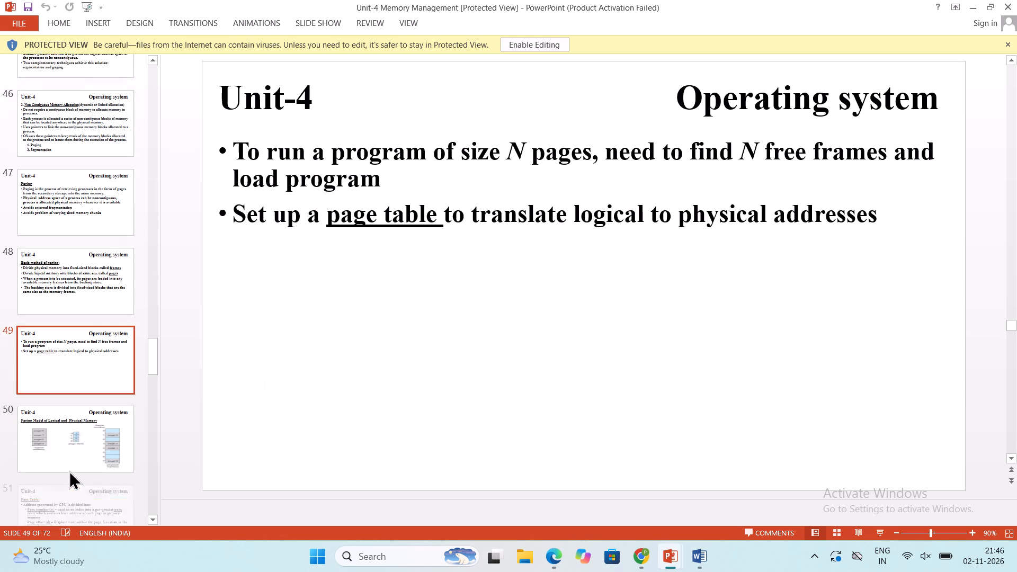
scroll(69, 470, down, 1)
click(78, 437)
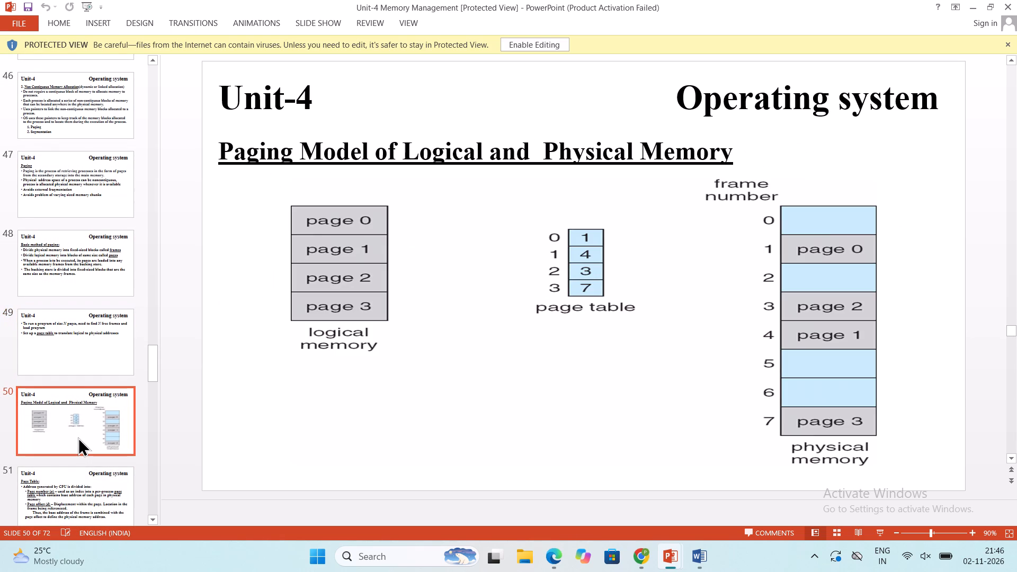
Read slides 51 to 55 on the page table, paging hardware, page size, the paging example and free frames.
scroll(78, 437, down, 1)
click(78, 437)
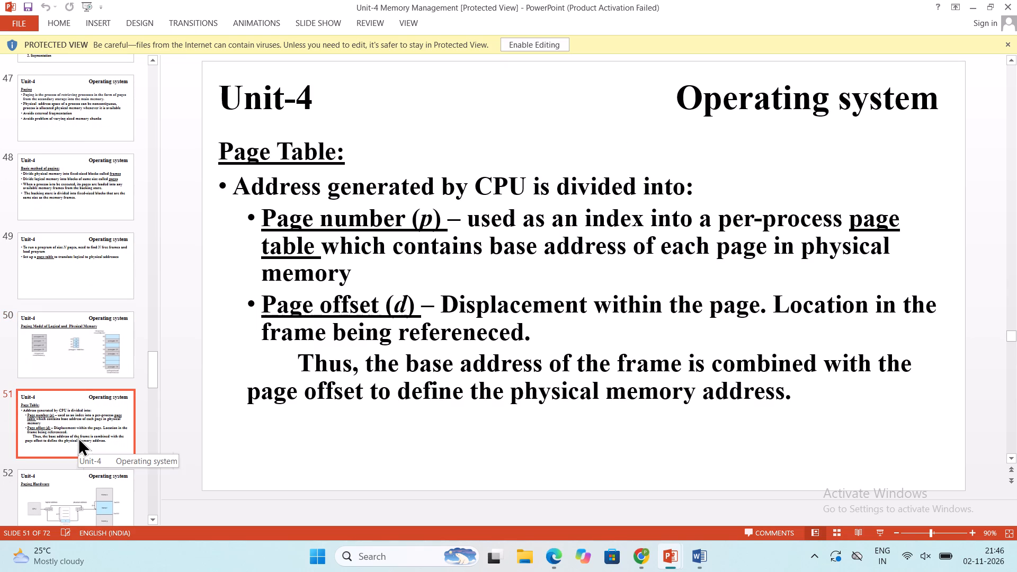
scroll(78, 437, down, 1)
click(78, 437)
scroll(78, 437, down, 1)
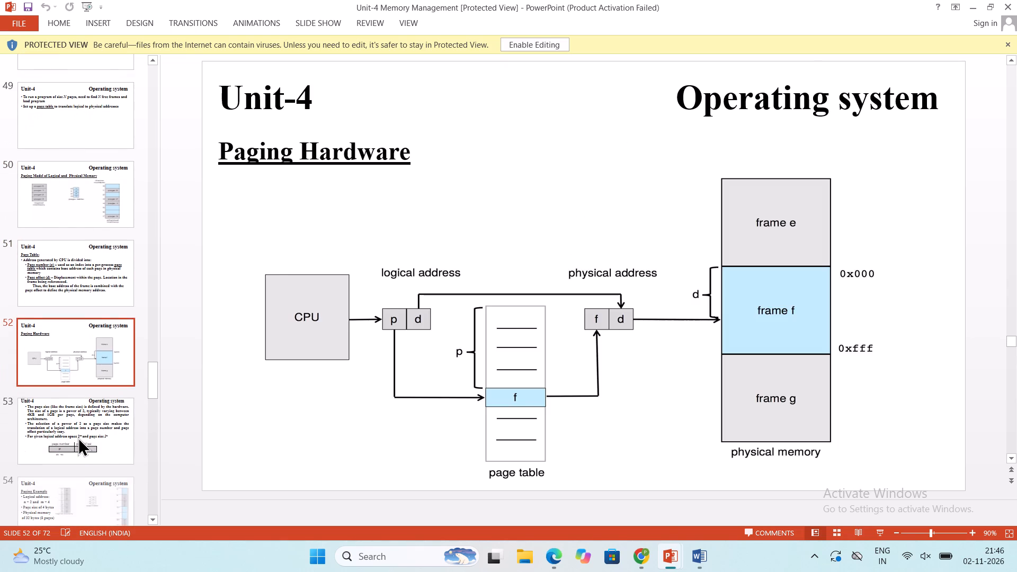
scroll(78, 437, down, 1)
click(78, 437)
scroll(78, 437, down, 1)
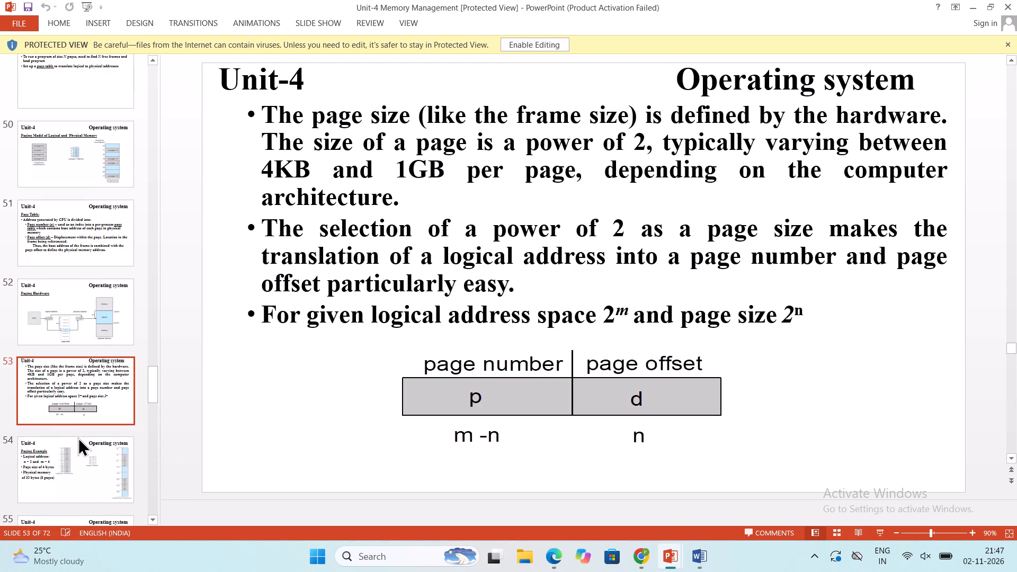
scroll(78, 437, down, 1)
click(78, 437)
scroll(78, 437, down, 1)
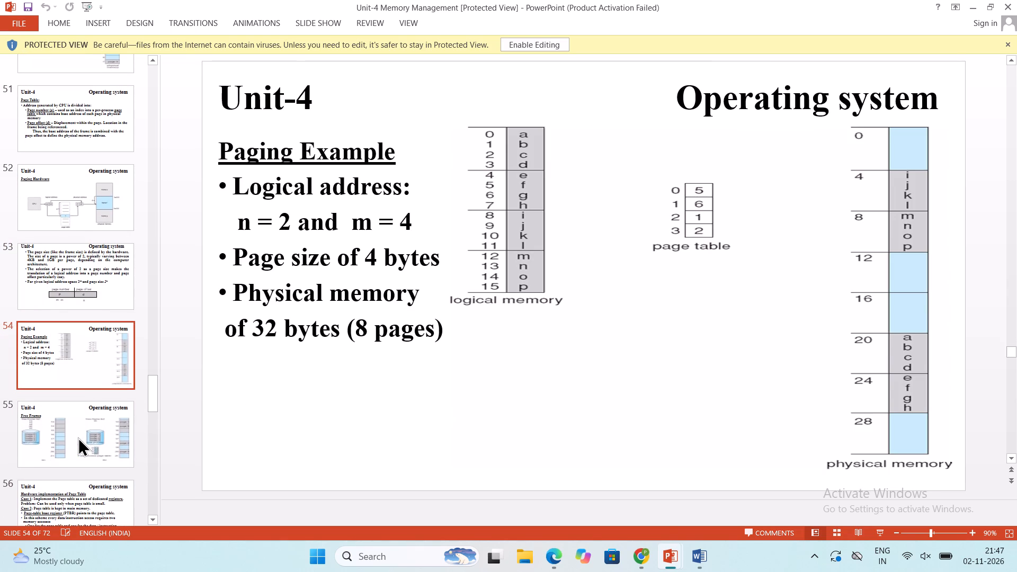
click(78, 437)
Read slides 56 and 58 to 61 on hardware implementation of the page table, TLB use, paging hardware with TLB and effective access time.
click(69, 488)
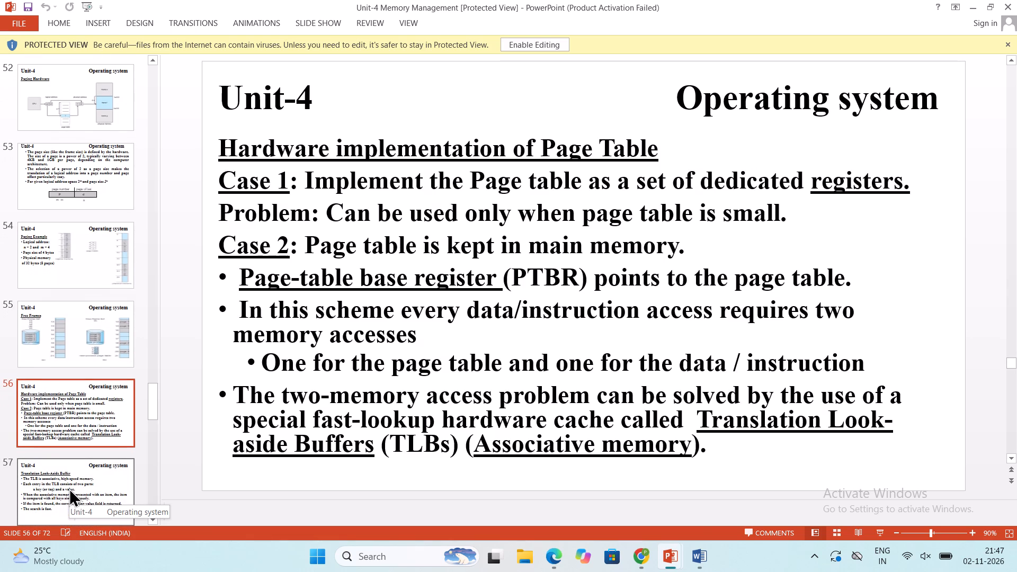
scroll(69, 488, down, 1)
click(69, 488)
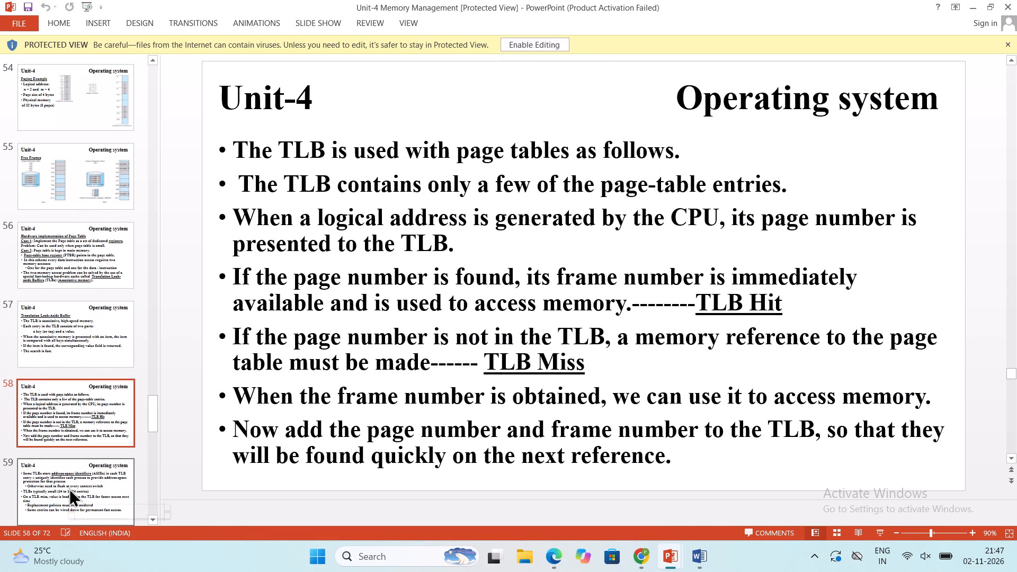
click(69, 488)
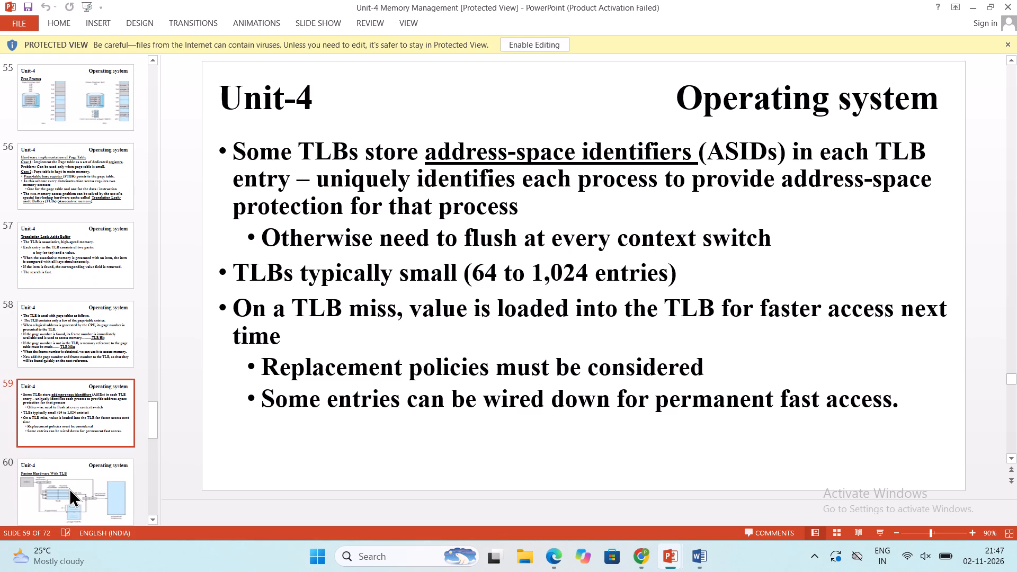
click(69, 488)
scroll(69, 488, down, 1)
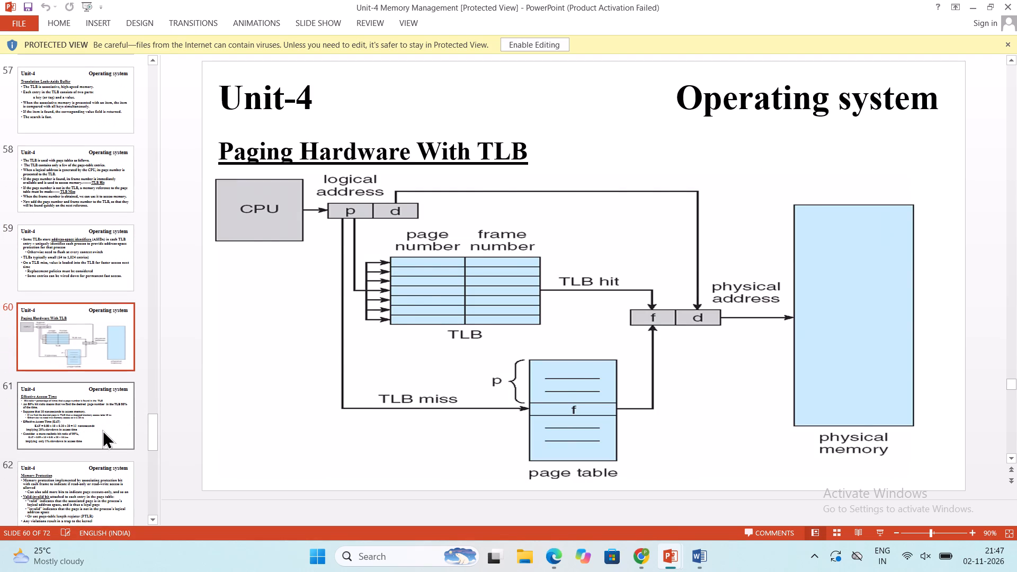
click(102, 430)
Read slides 62 to 65 on memory protection, the valid or invalid bit in a page table, and its worked example.
scroll(102, 430, down, 1)
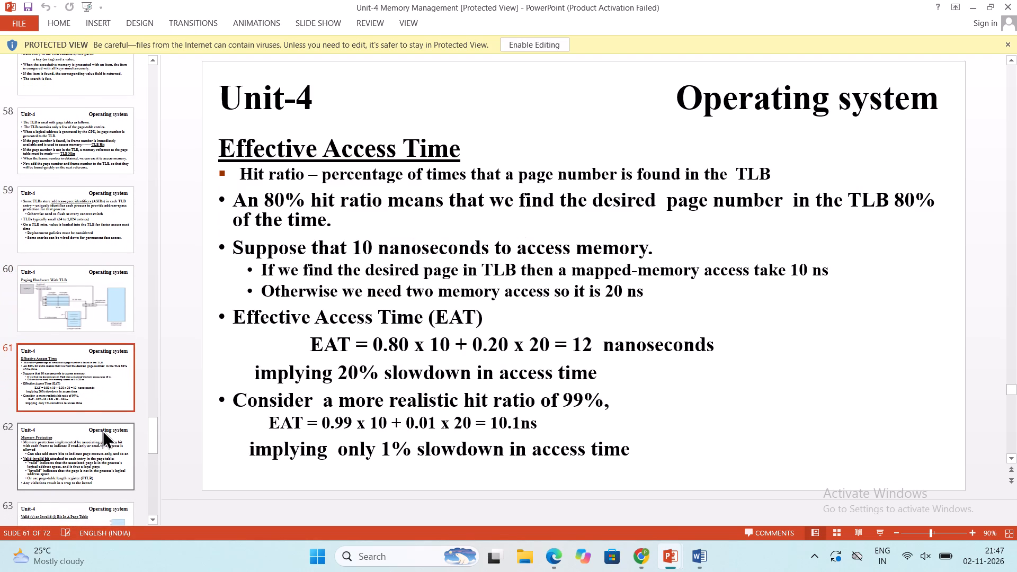
click(102, 430)
scroll(102, 430, down, 1)
click(102, 430)
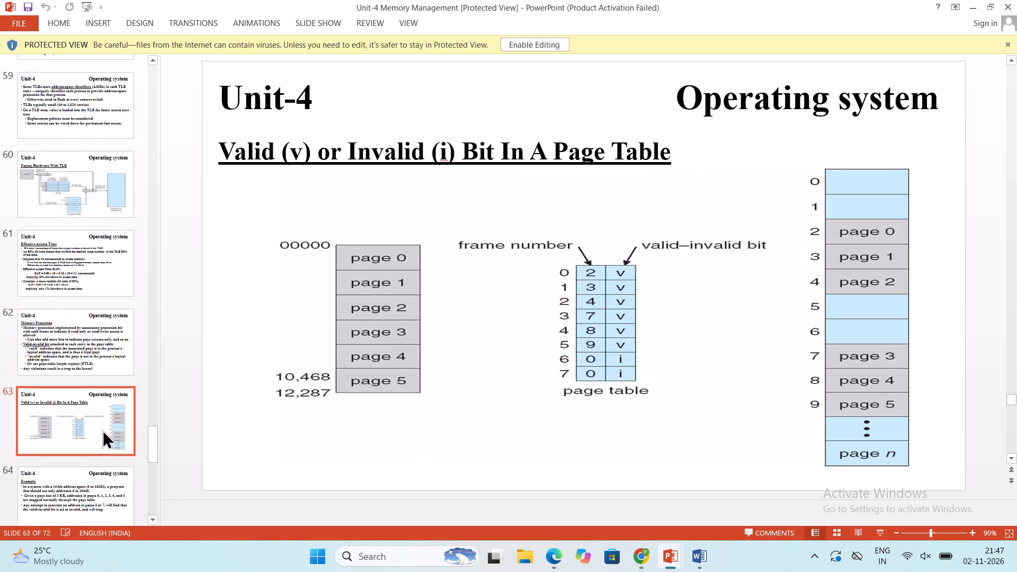
scroll(102, 430, down, 1)
click(102, 430)
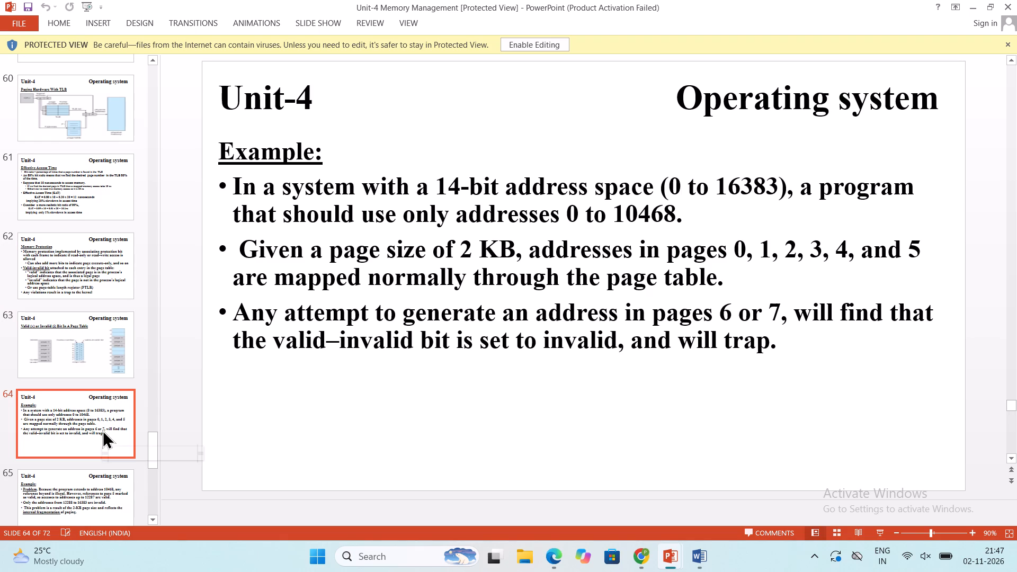
scroll(102, 430, down, 2)
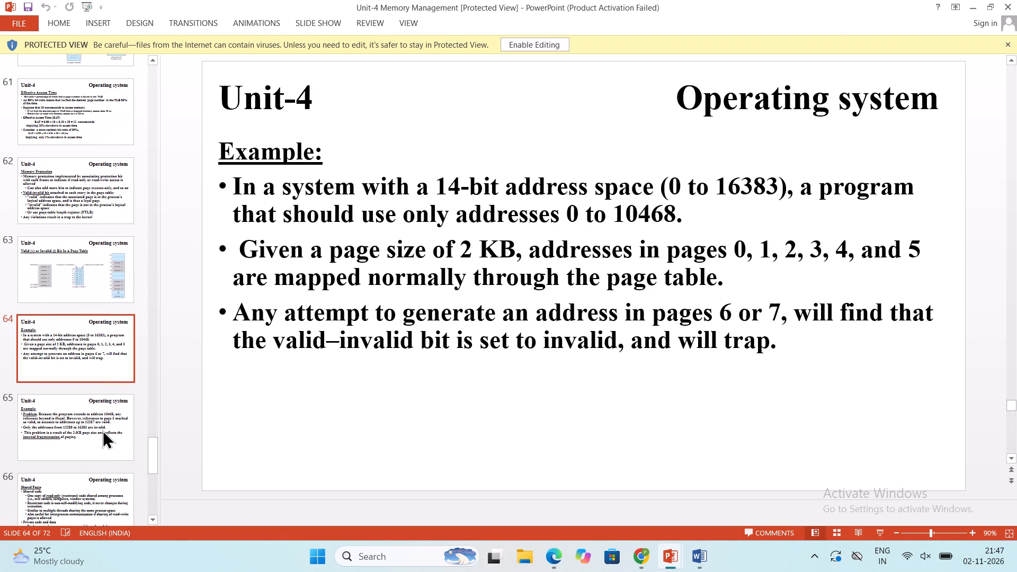
scroll(102, 430, down, 1)
click(102, 430)
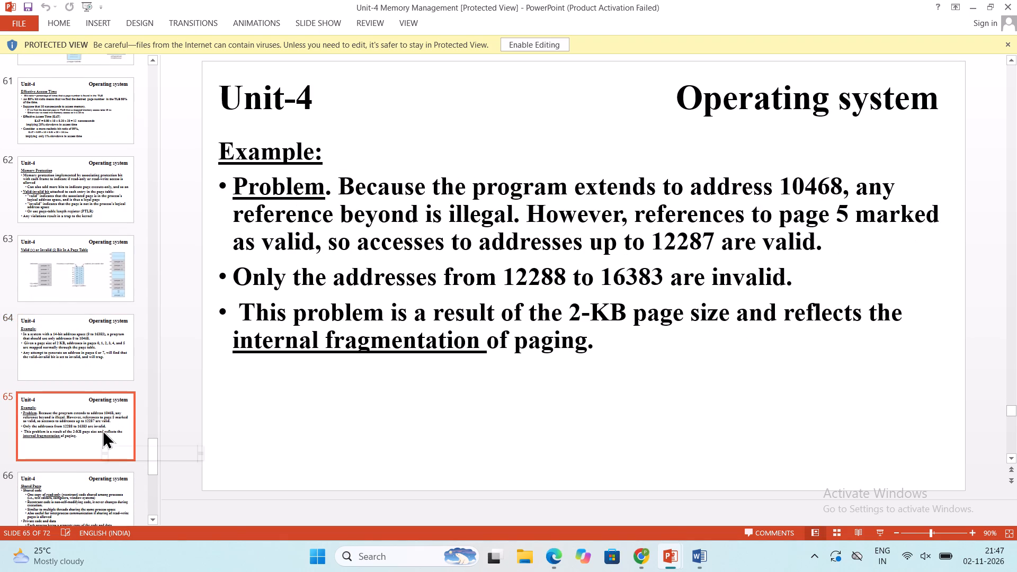
Read slides 66 to 68 and 70 to 72 on shared pages, segmentation, the programmer's view, segmentation hardware and the segmentation example.
scroll(102, 430, down, 1)
click(102, 430)
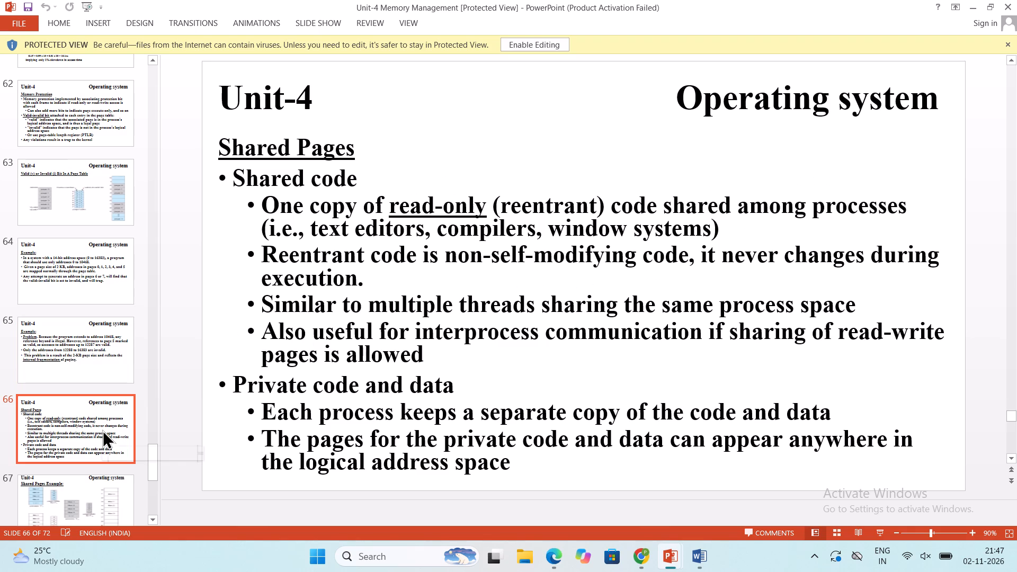
scroll(102, 430, down, 1)
click(102, 430)
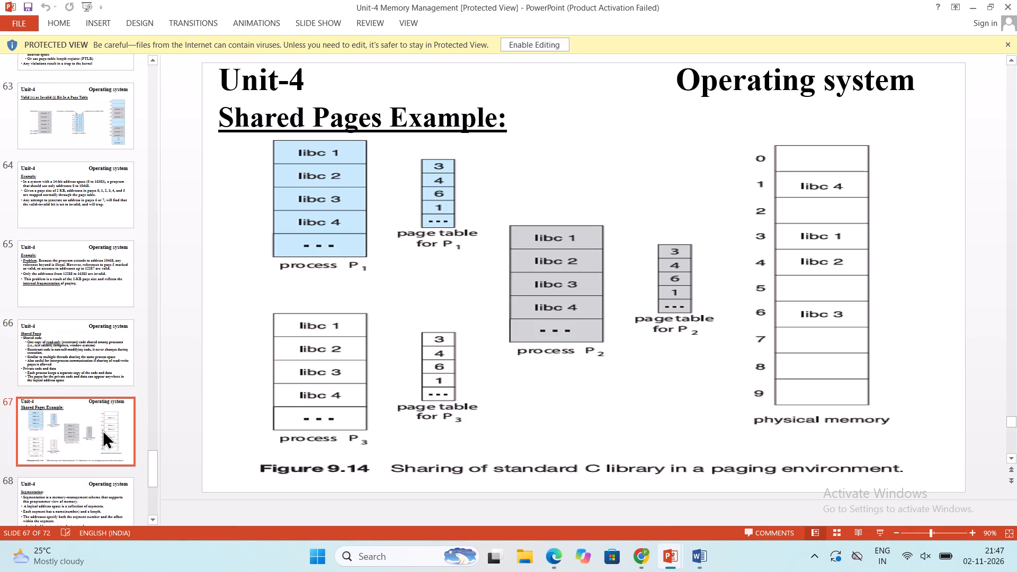
click(82, 484)
scroll(82, 484, down, 1)
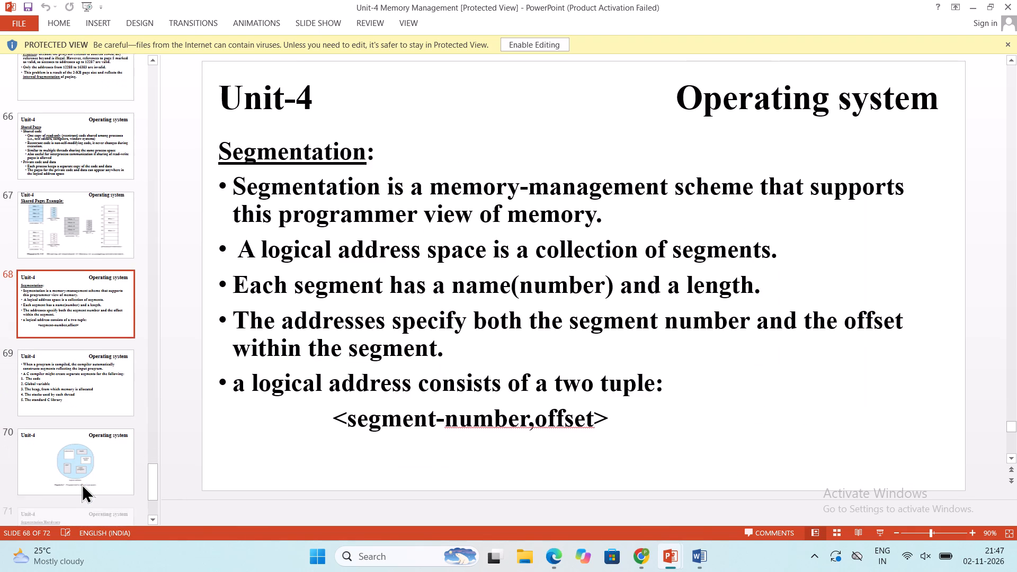
scroll(82, 484, down, 1)
click(82, 484)
scroll(82, 484, down, 1)
click(82, 484)
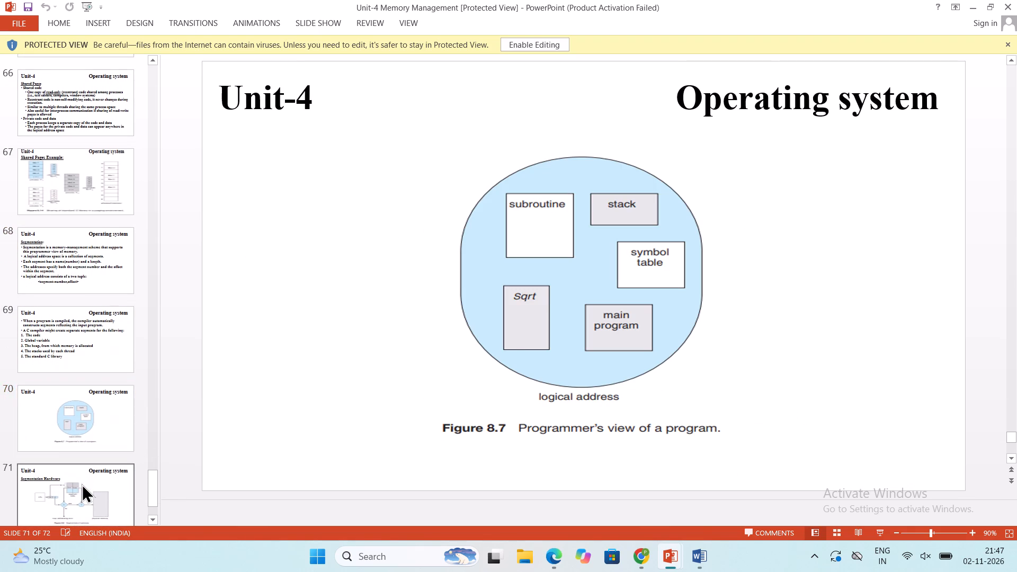
scroll(82, 484, down, 1)
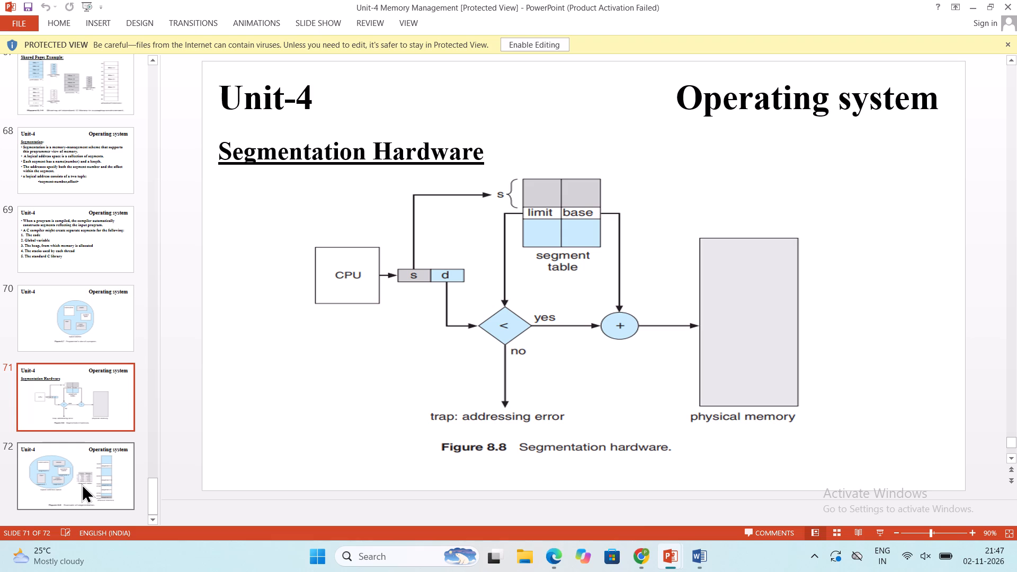
scroll(100, 413, down, 1)
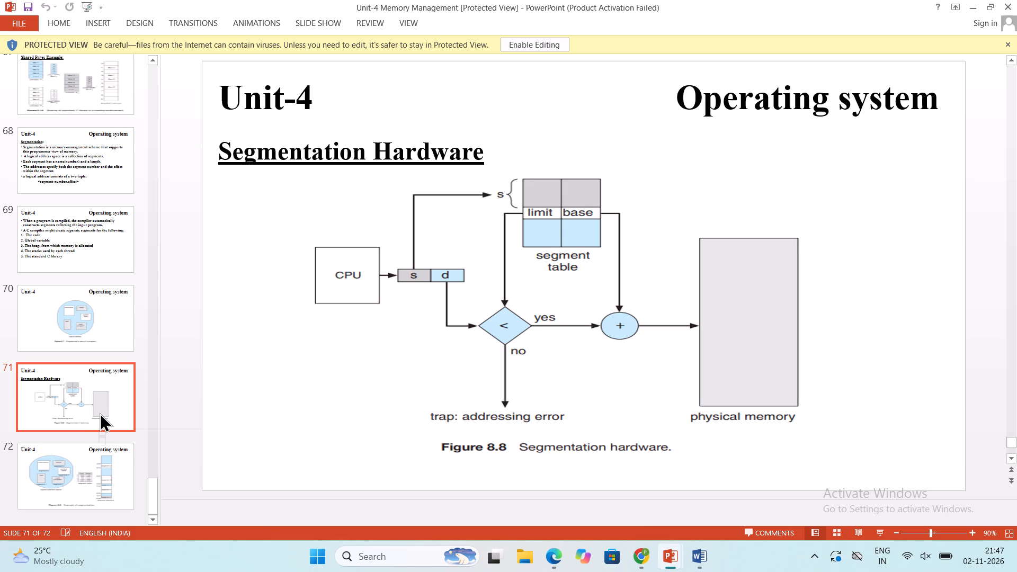
scroll(100, 413, down, 1)
click(78, 459)
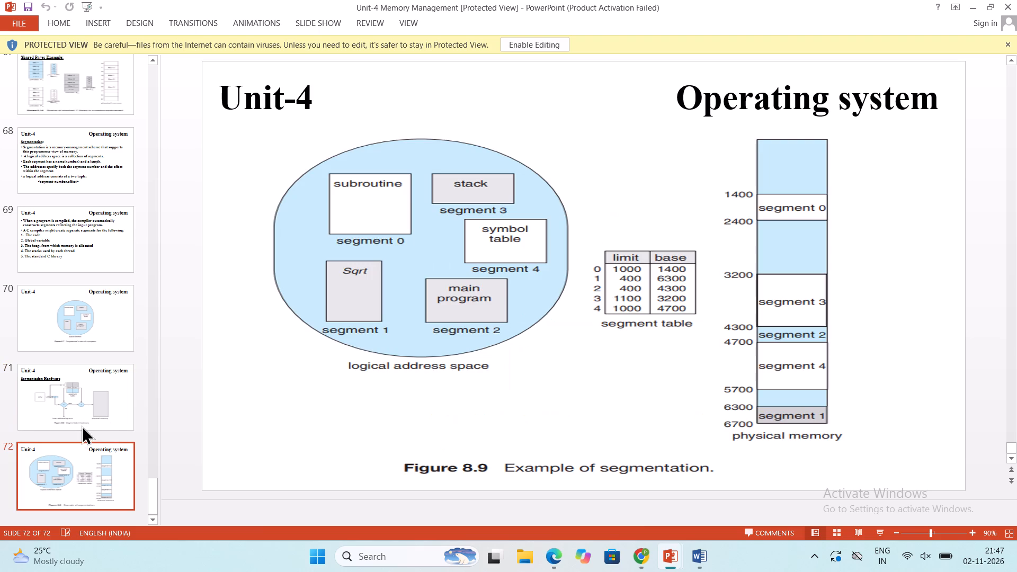
Go back over slides 71 to 68, 66 and 65 to review segmentation, shared pages and the internal fragmentation example.
click(81, 427)
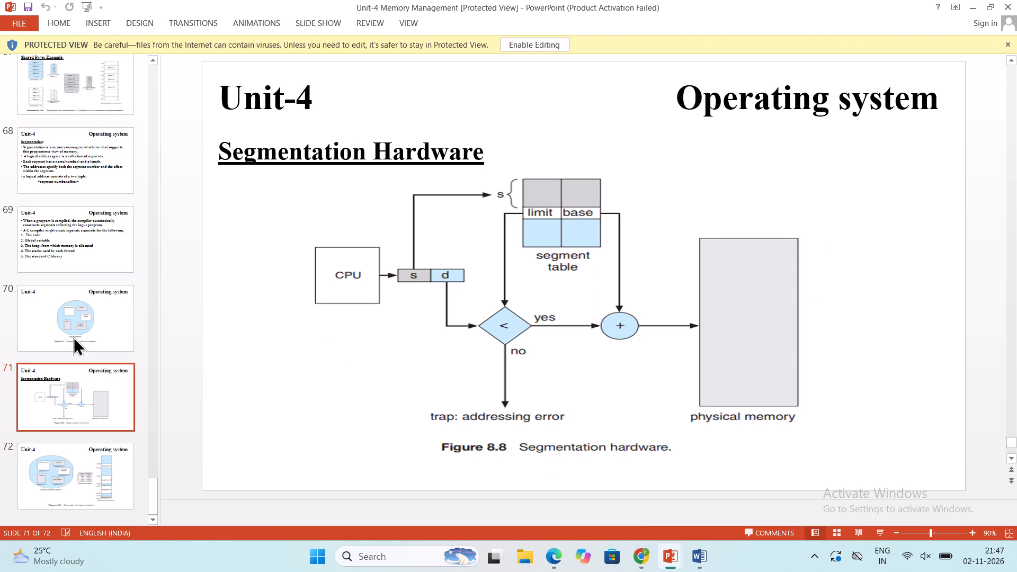
click(73, 336)
click(69, 273)
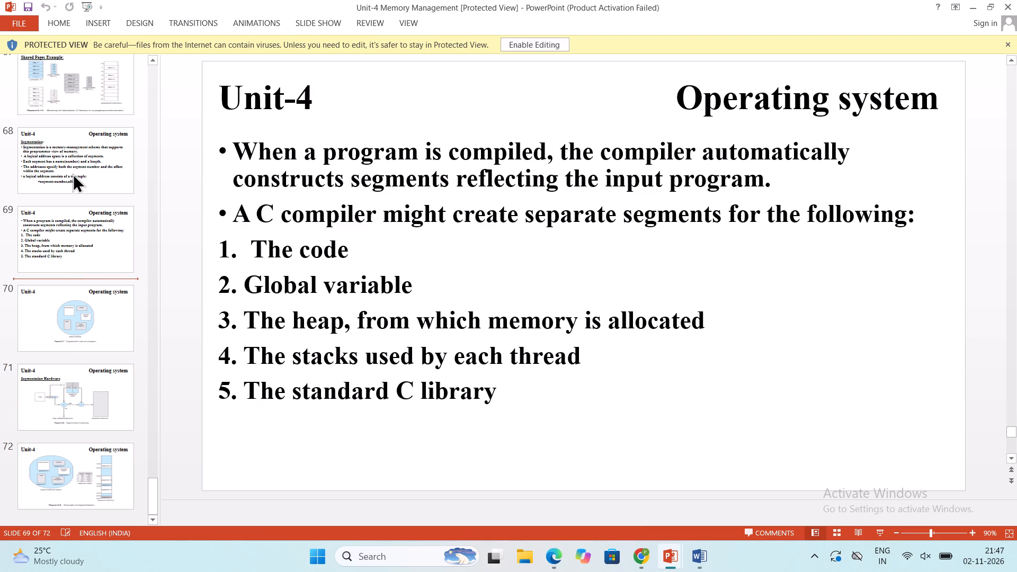
click(73, 173)
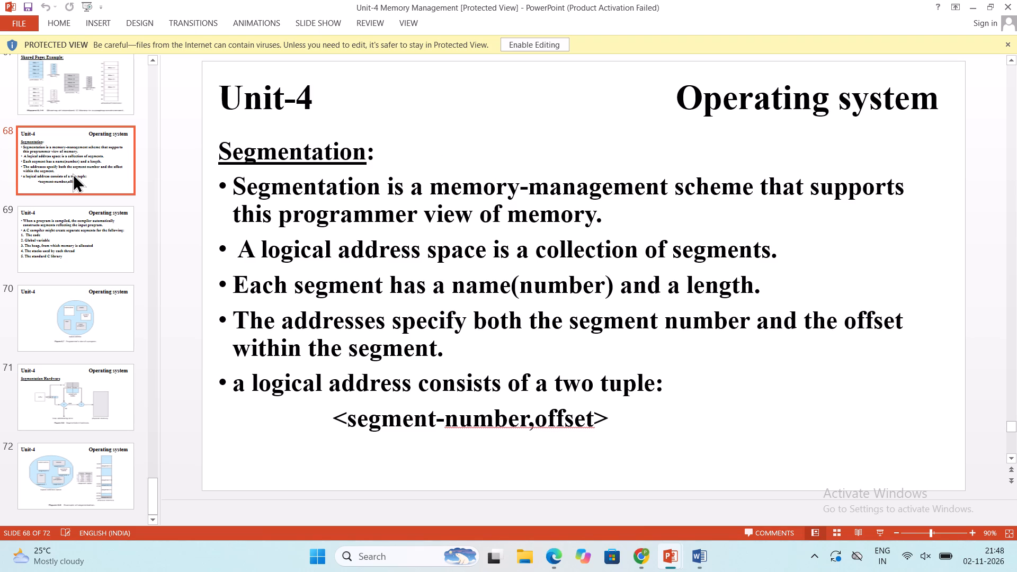
scroll(73, 173, up, 1)
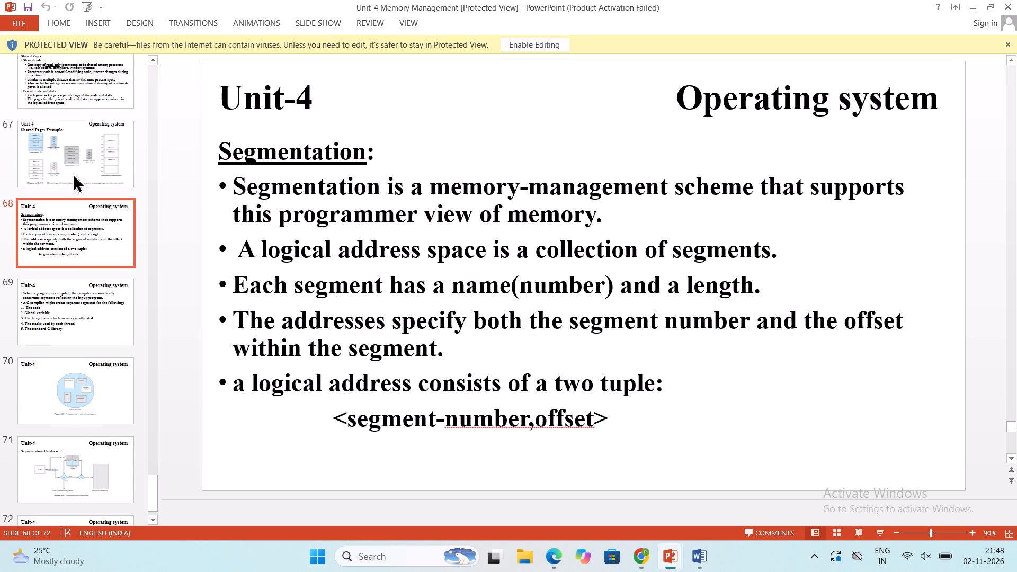
scroll(73, 173, up, 2)
click(83, 141)
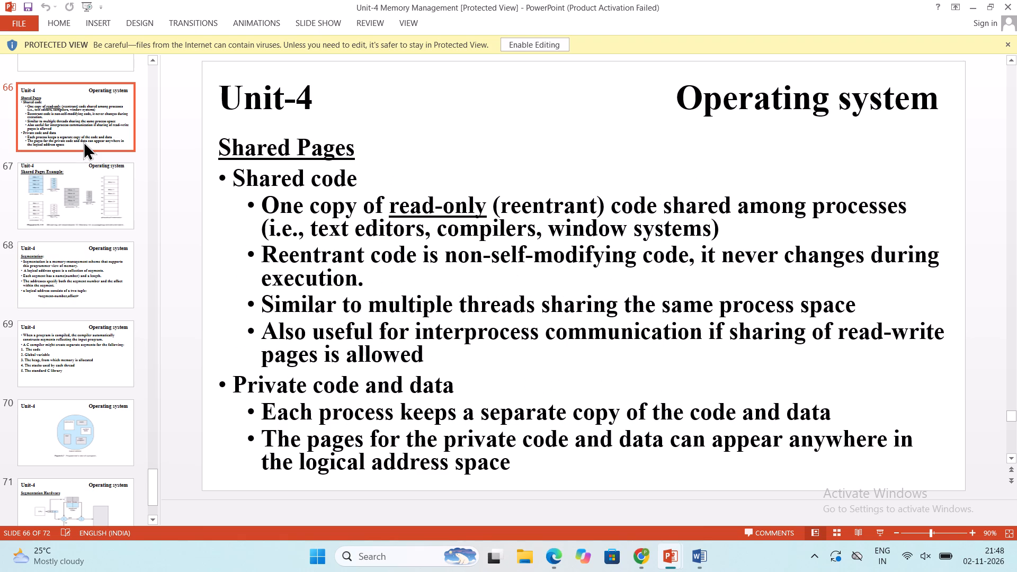
scroll(83, 141, up, 1)
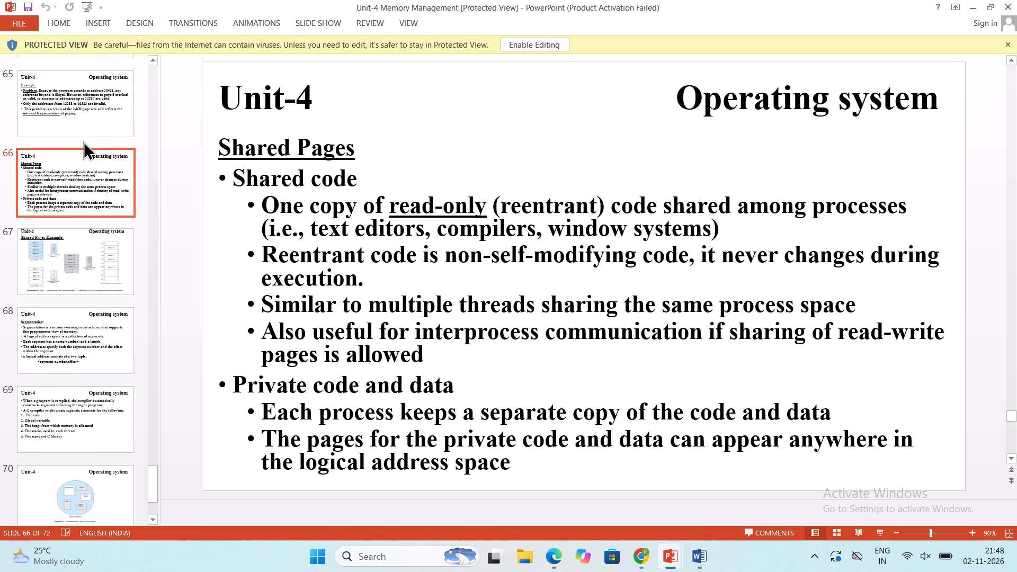
scroll(83, 141, up, 1)
click(83, 141)
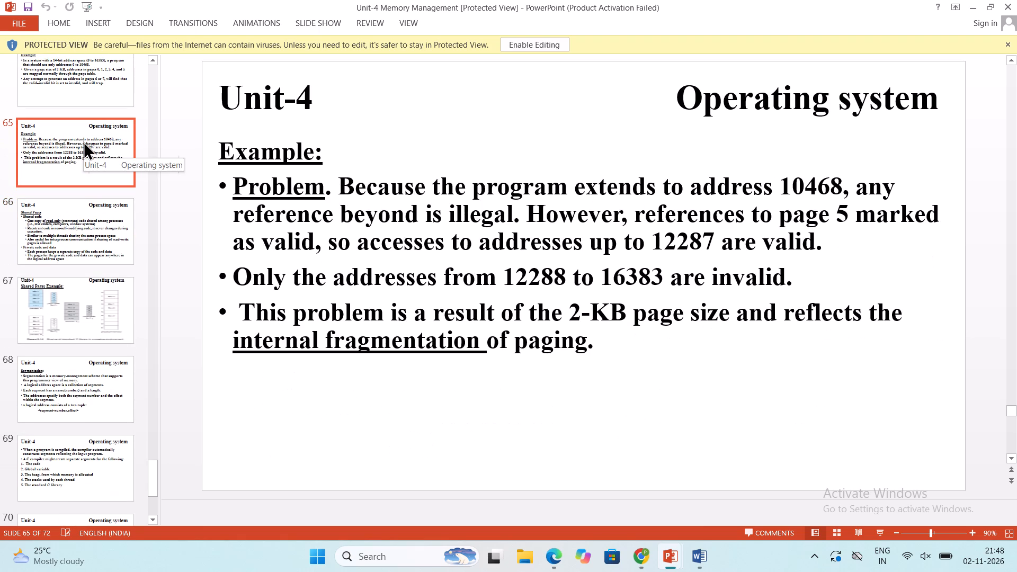
Copy the entire Shared Pages text on slide 66, from its heading through the private code and data points.
scroll(83, 141, down, 1)
click(83, 141)
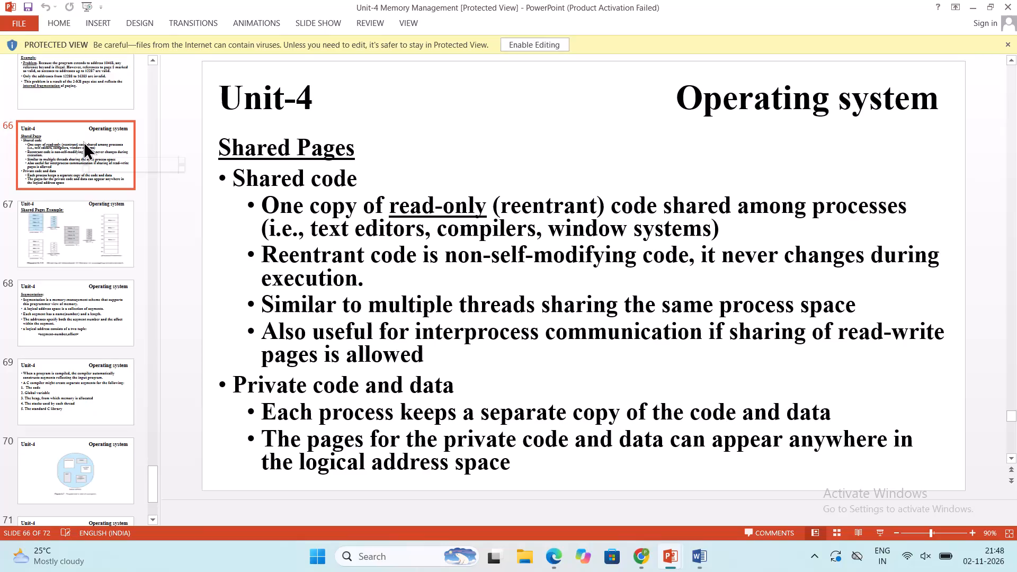
click(73, 211)
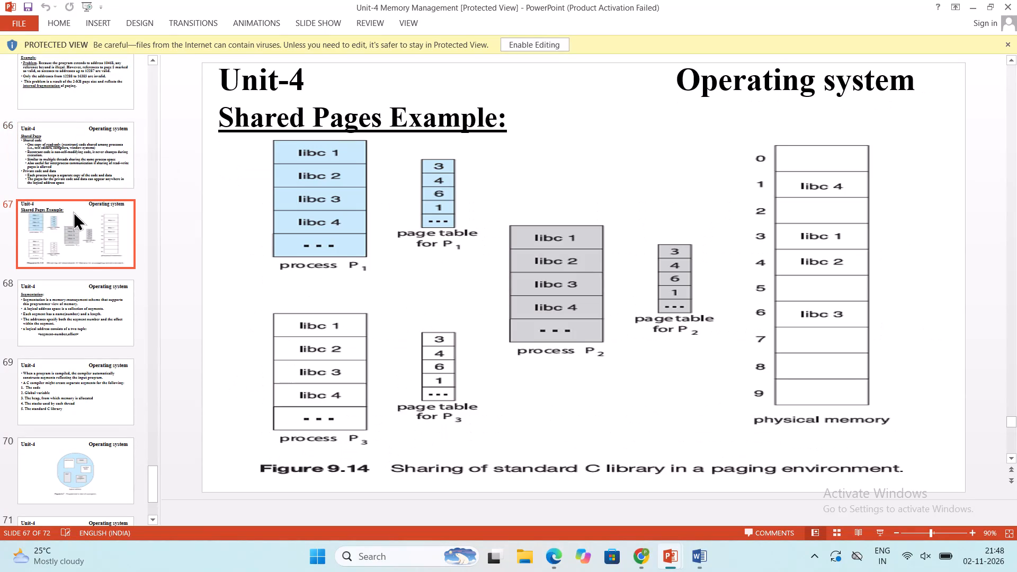
click(94, 158)
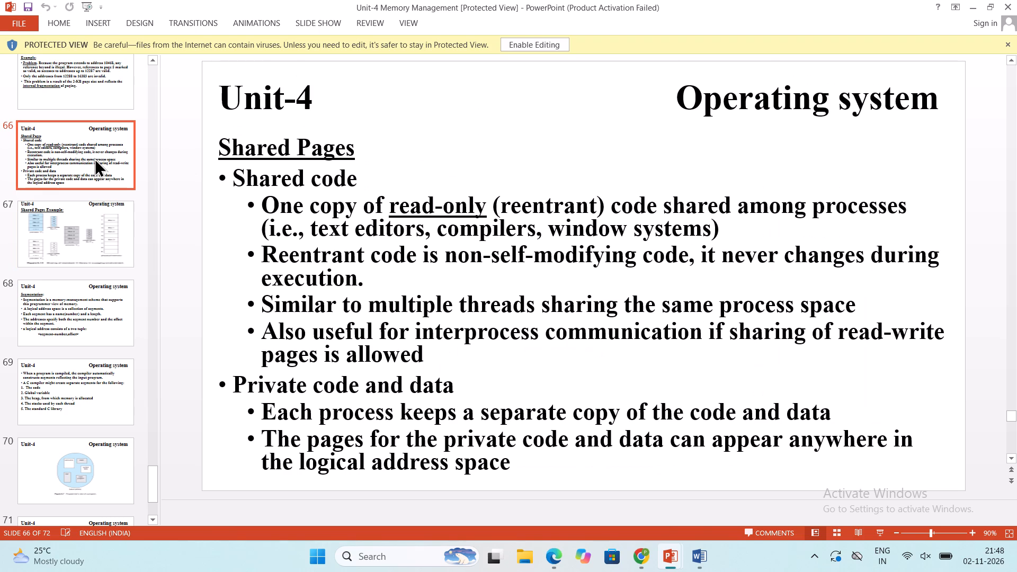
drag(216, 142, 310, 314)
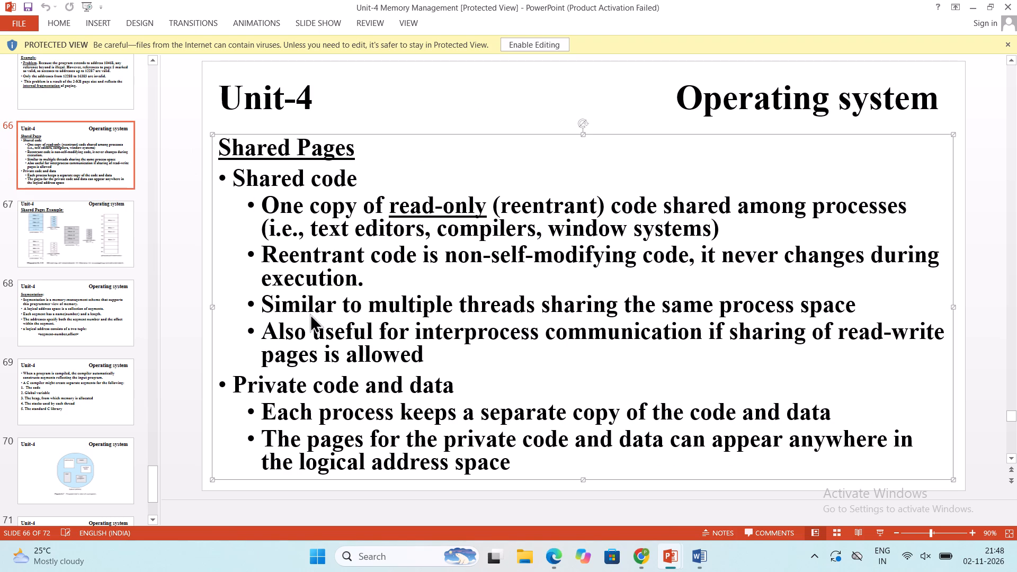
drag(310, 314, 220, 148)
click(220, 148)
drag(220, 148, 349, 308)
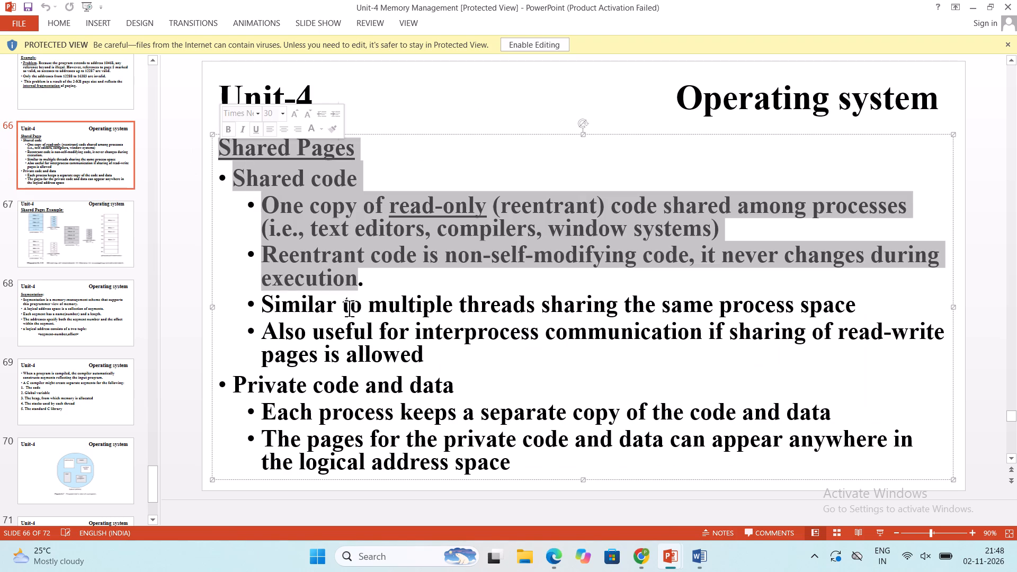
drag(349, 308, 522, 480)
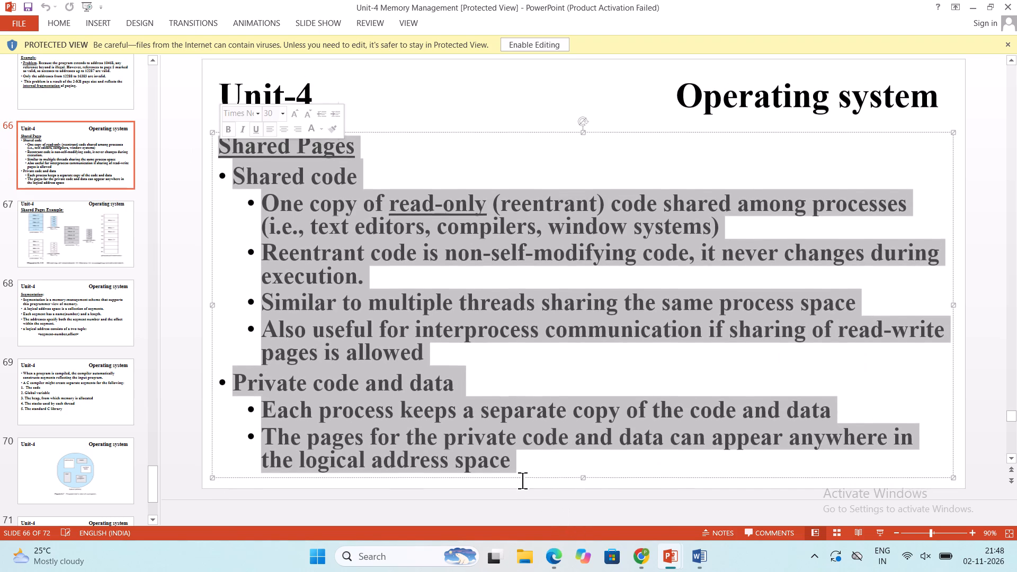
drag(522, 480, 522, 476)
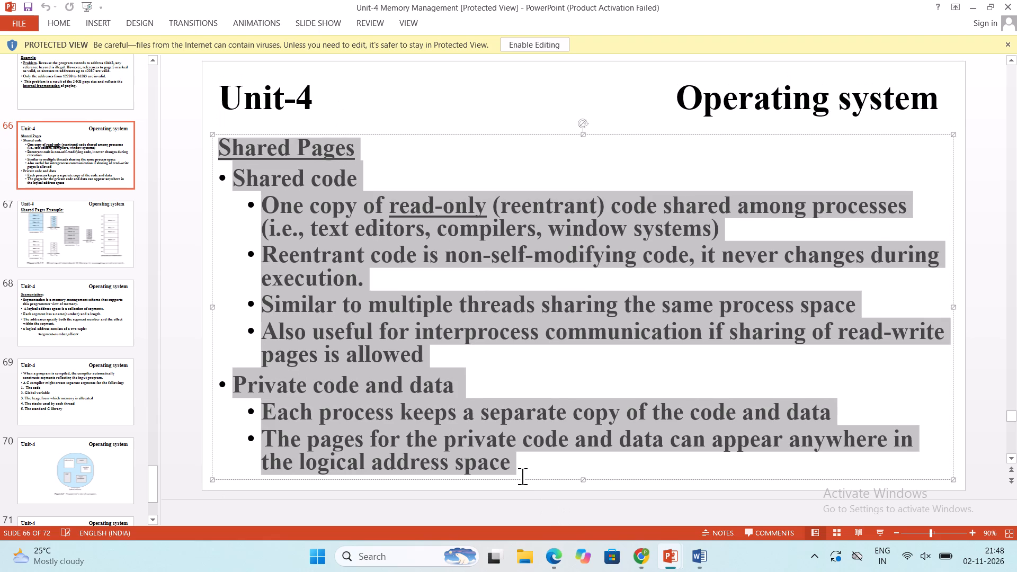
key(ctrl+c)
Switch to the Word notes and add an underlined heading "Unit-4:" below the Problems with Semaphores text.
click(694, 556)
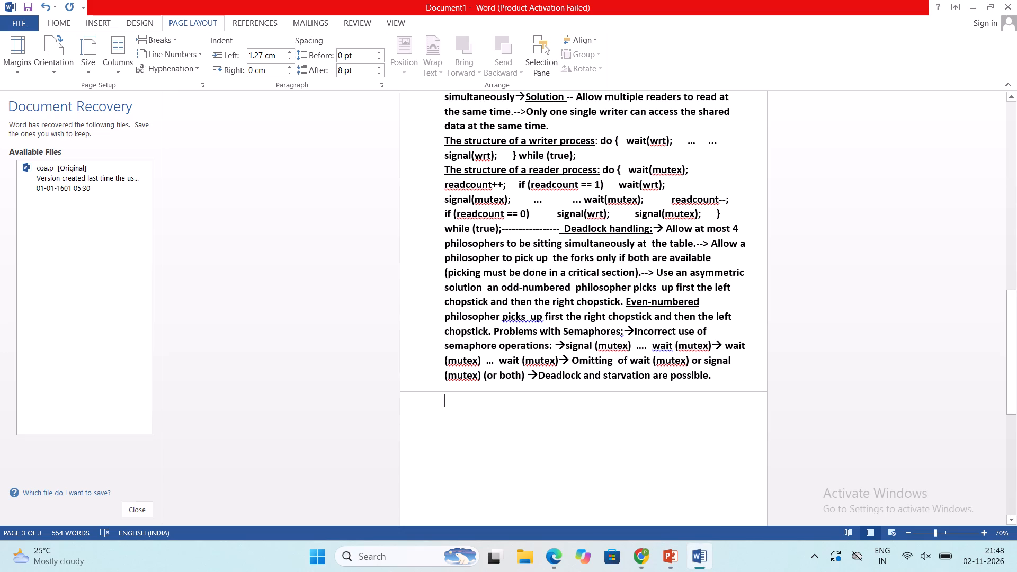
text(Unit)
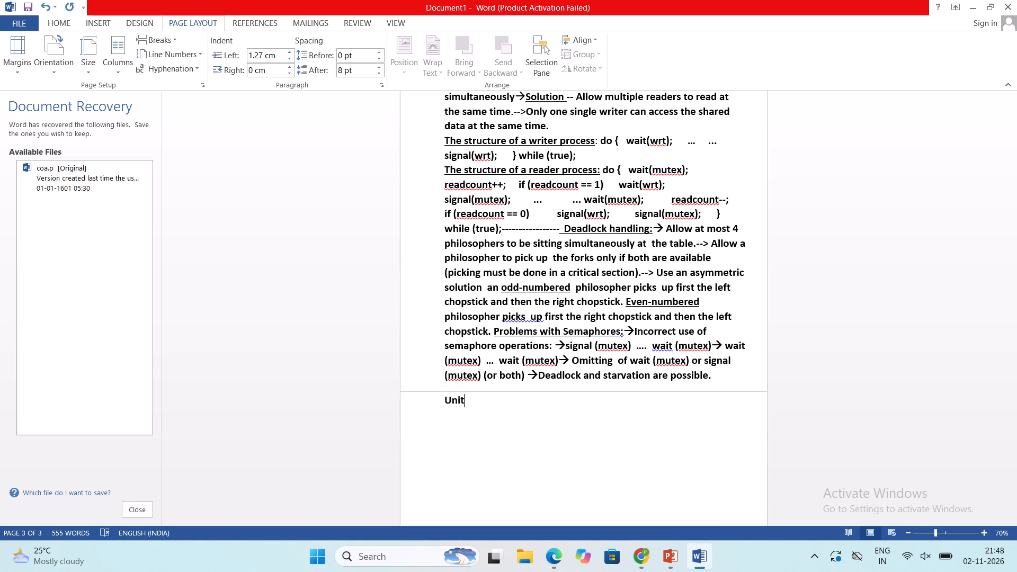
key(minus)
key(4)
key(shift+Return)
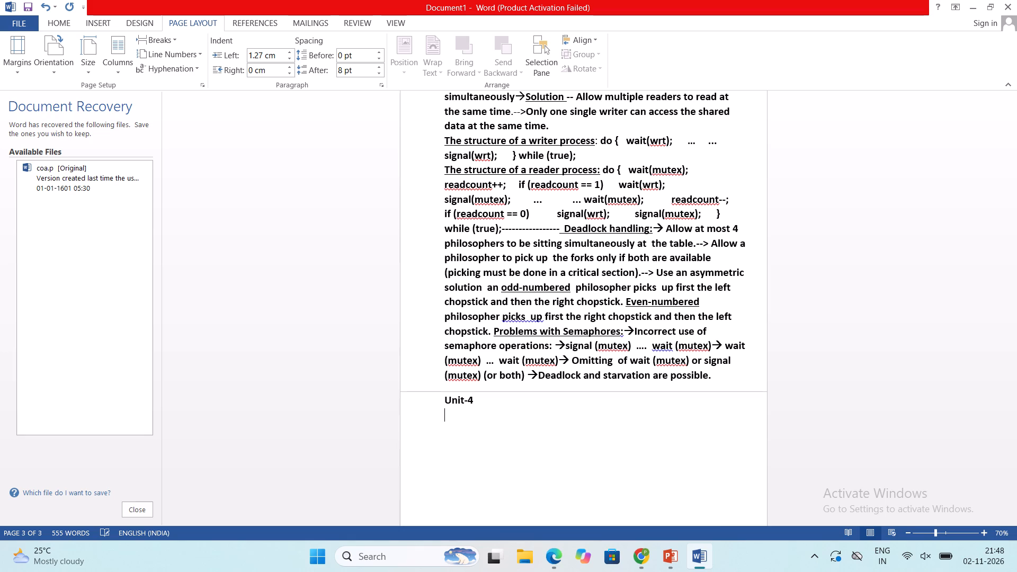
key(BackSpace)
drag(444, 400, 484, 399)
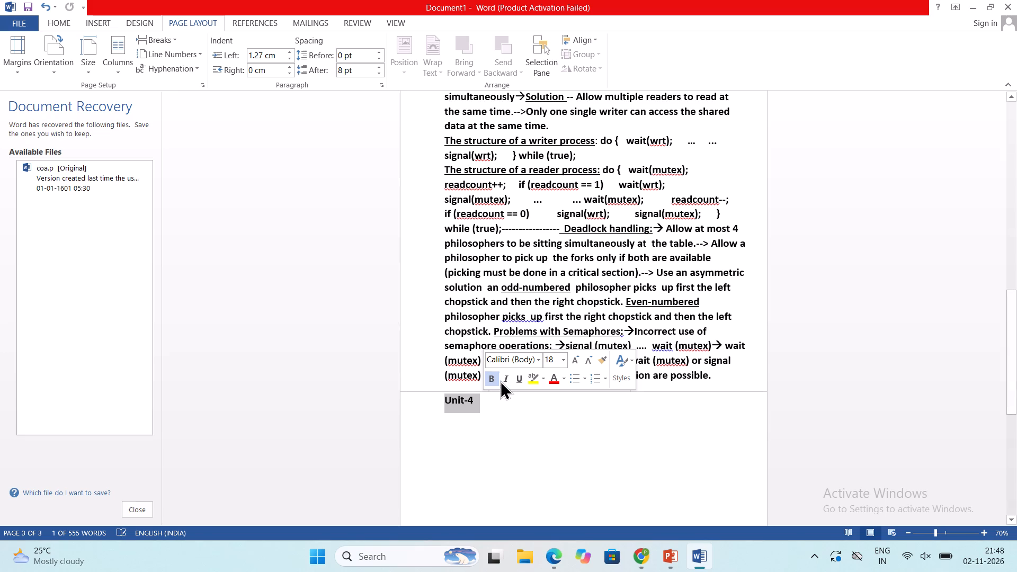
click(520, 379)
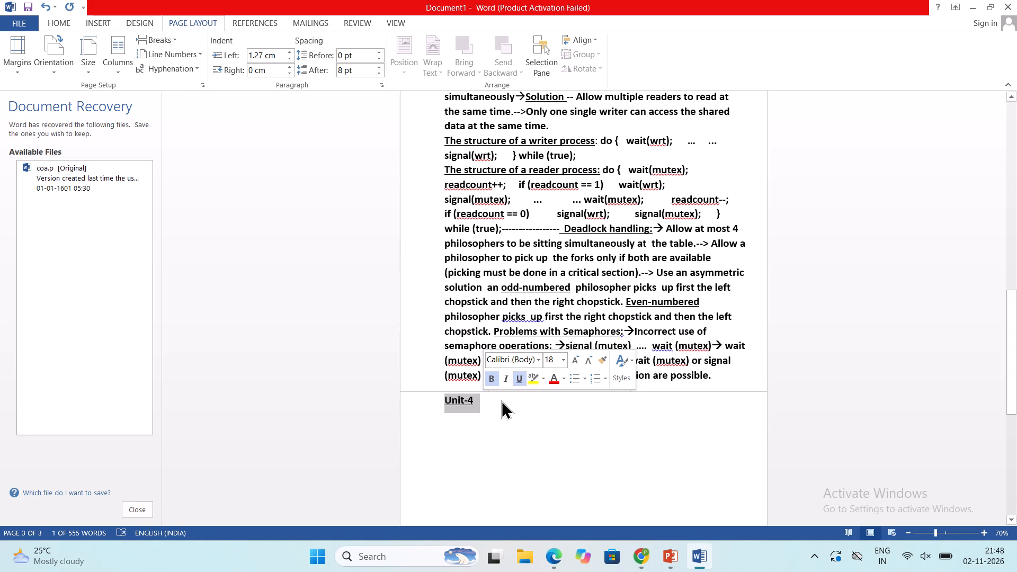
click(501, 400)
key(shift+colon)
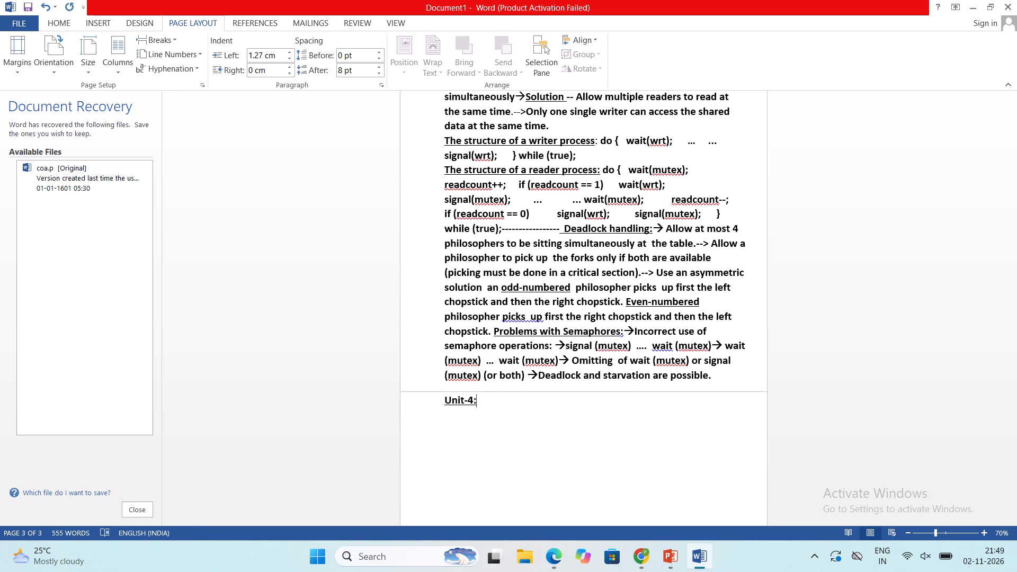
Paste the copied Shared Pages text after the Unit-4 heading and remove the underline from all its bullets.
key(ctrl+v)
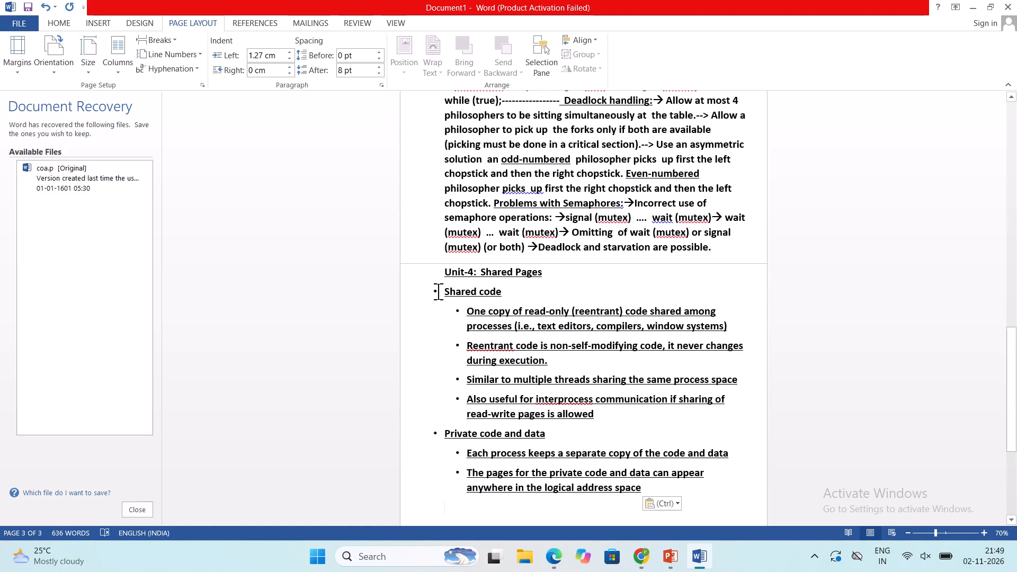
click(481, 271)
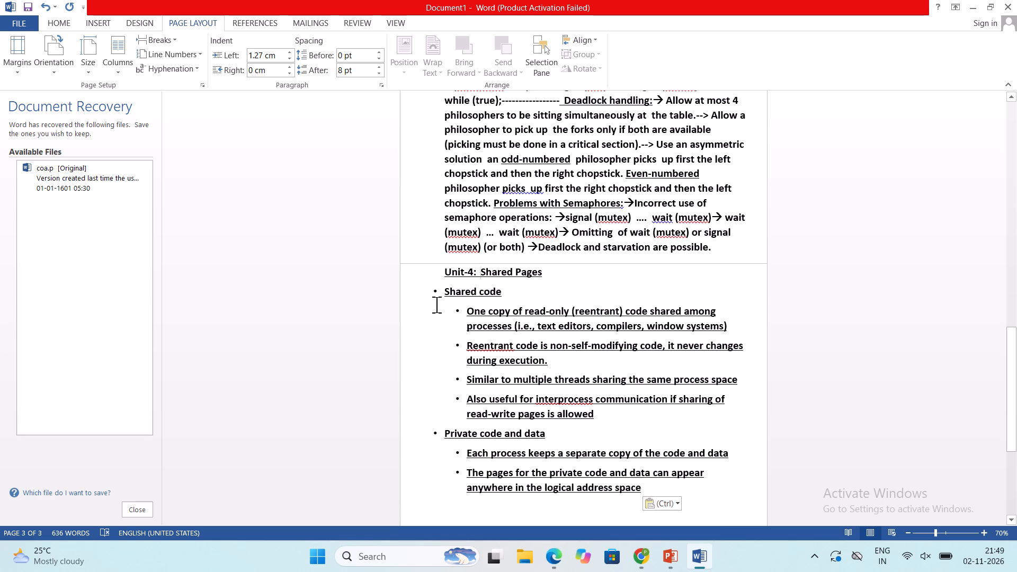
drag(440, 289, 590, 498)
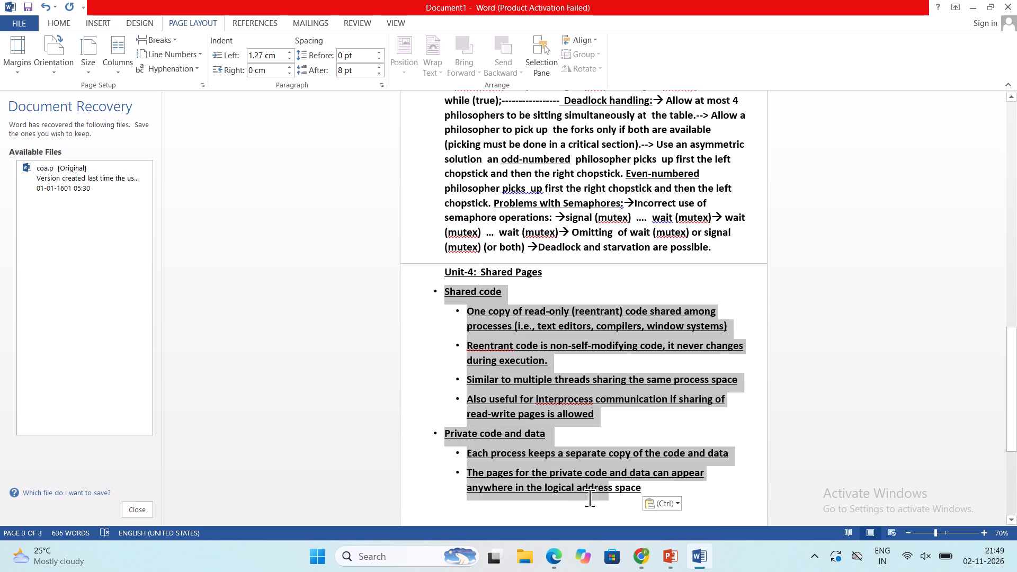
drag(590, 498, 644, 497)
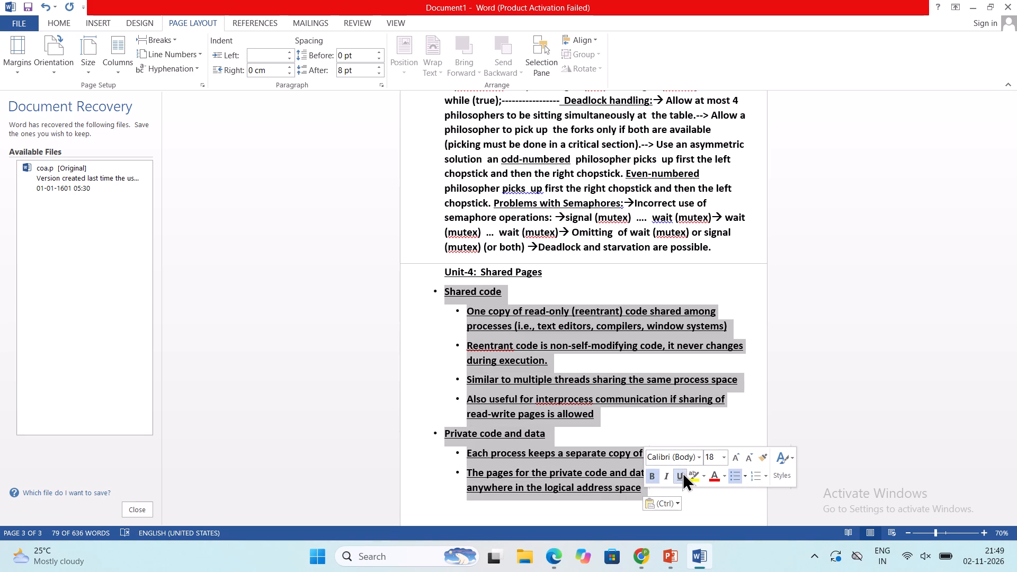
click(682, 472)
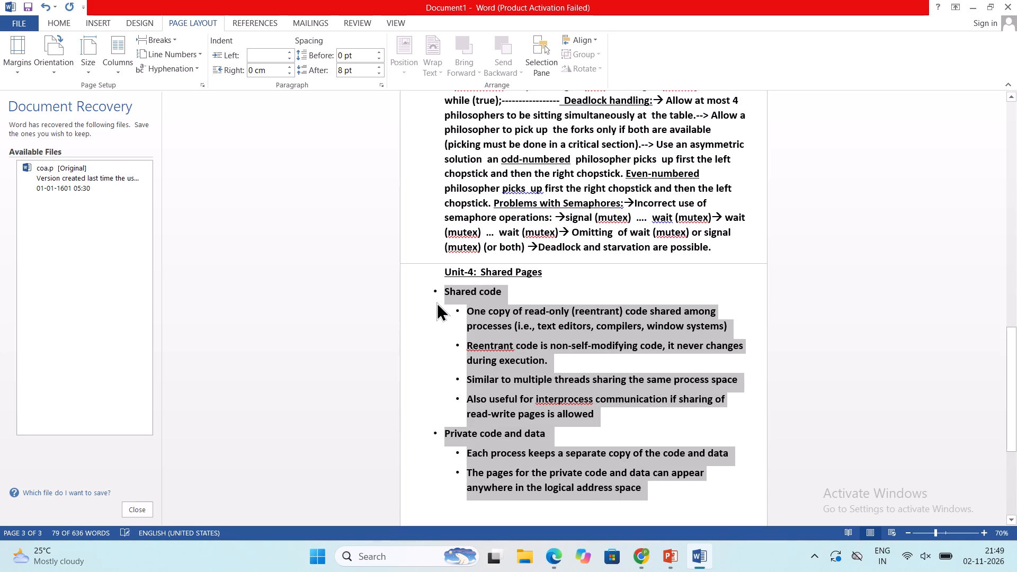
Merge the "Shared code" bullet into the Shared Pages heading line as "1.Shared code:".
click(436, 302)
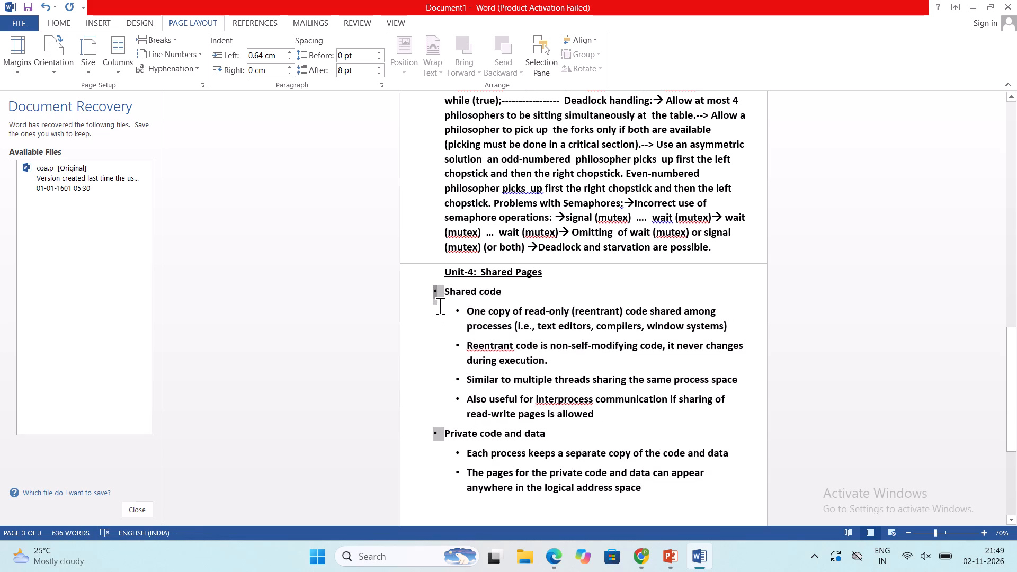
key(BackSpace)
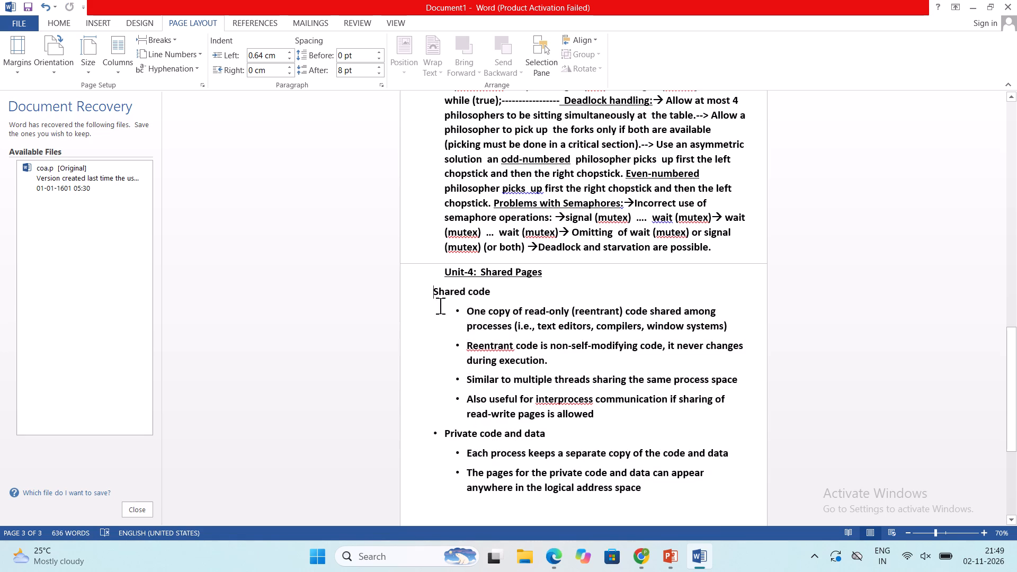
key(BackSpace)
key(BackSpace)
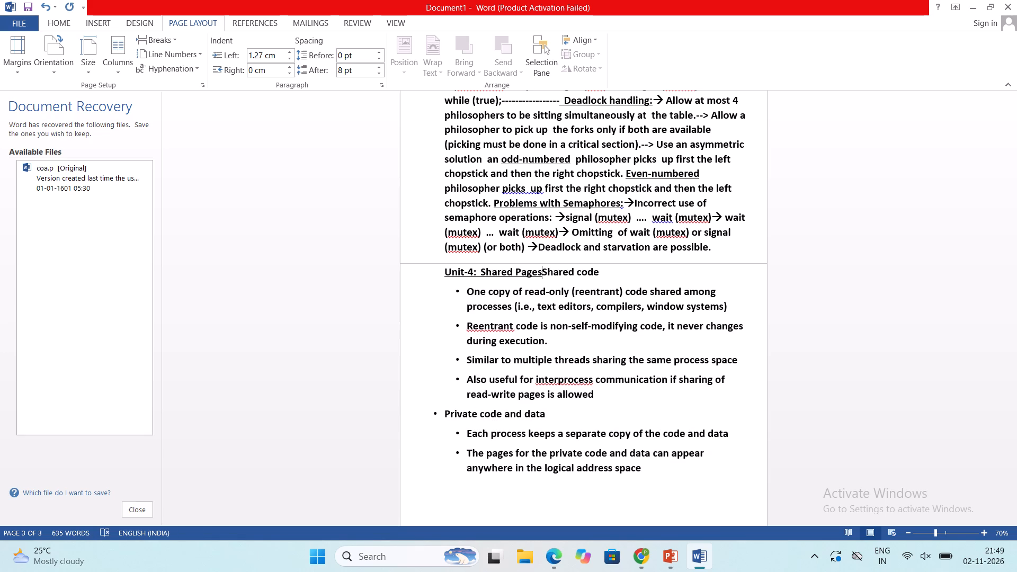
key(1)
key(period)
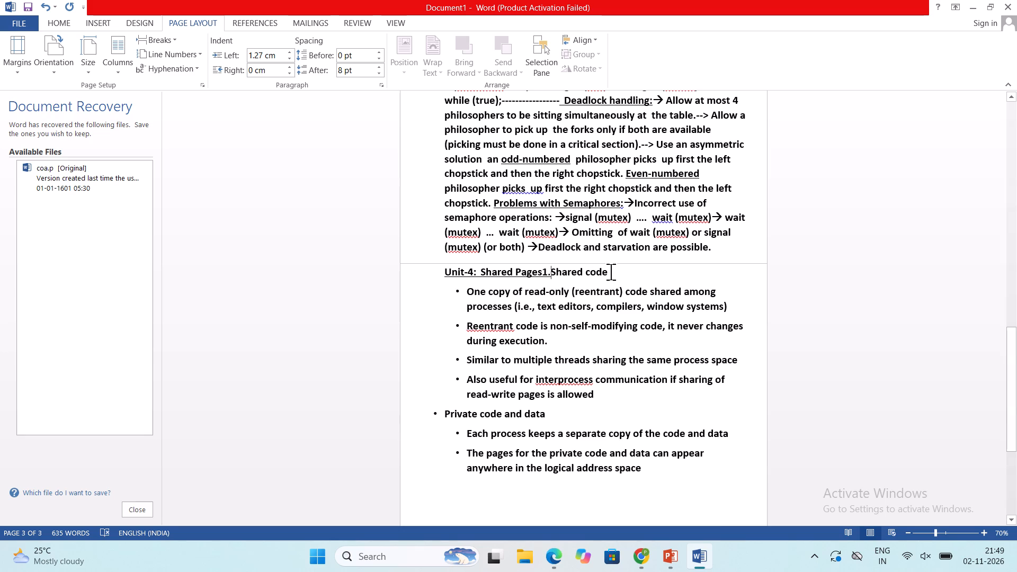
click(611, 272)
key(shift+colon)
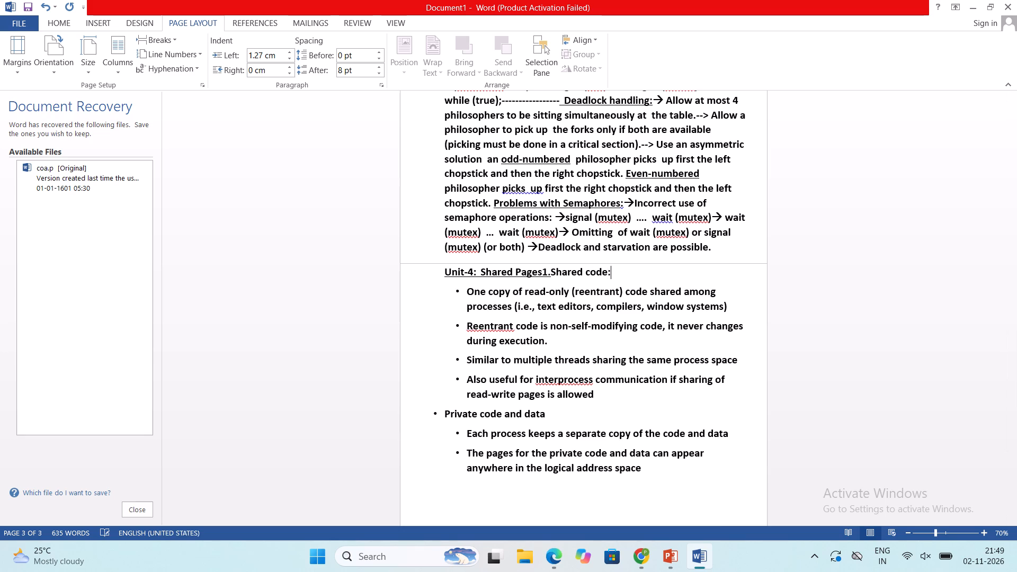
Insert spaces after "Unit-4:" to push "Shared Pages" onto its own line.
key(Left)
key(Left)
key(Left)
key(Left)
key(Left)
key(Left)
key(Left)
key(Left)
key(Left)
key(Left)
key(Left)
key(Left)
key(Left)
key(Left)
key(Left)
key(Left)
key(Left)
key(Left)
key(Left)
key(Left)
key(Left)
key(Left)
key(Left)
key(space)
key(space)
key(space)
key(space)
key(space)
key(space)
key(space)
key(space)
key(space)
key(space)
key(space)
key(space)
key(space)
key(space)
key(space)
key(space)
key(space)
key(space)
key(space)
key(space)
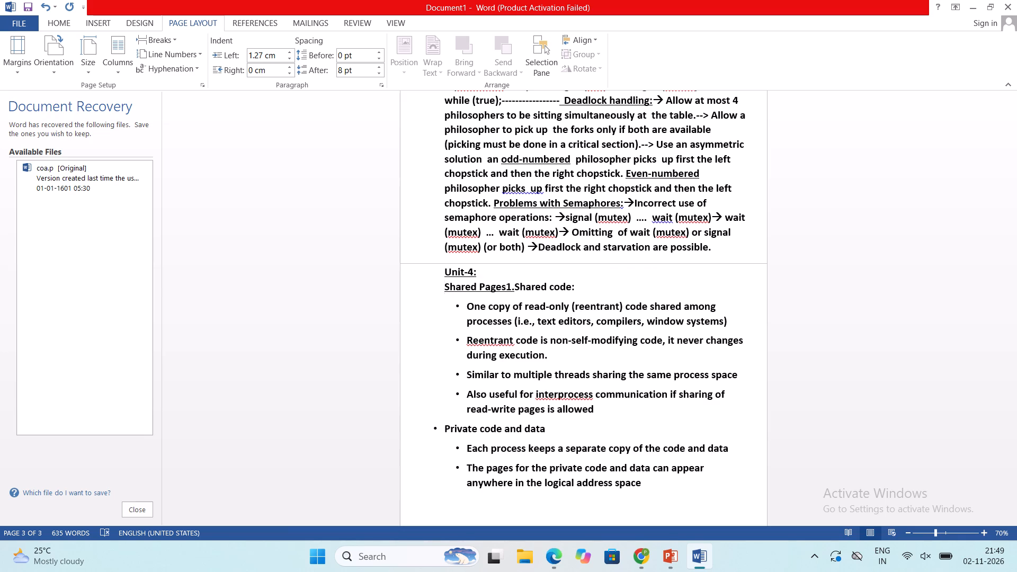
Merge the "One copy of read-only (reentrant) code" bullet into the text after "Shared code:", separated by an arrow.
click(454, 306)
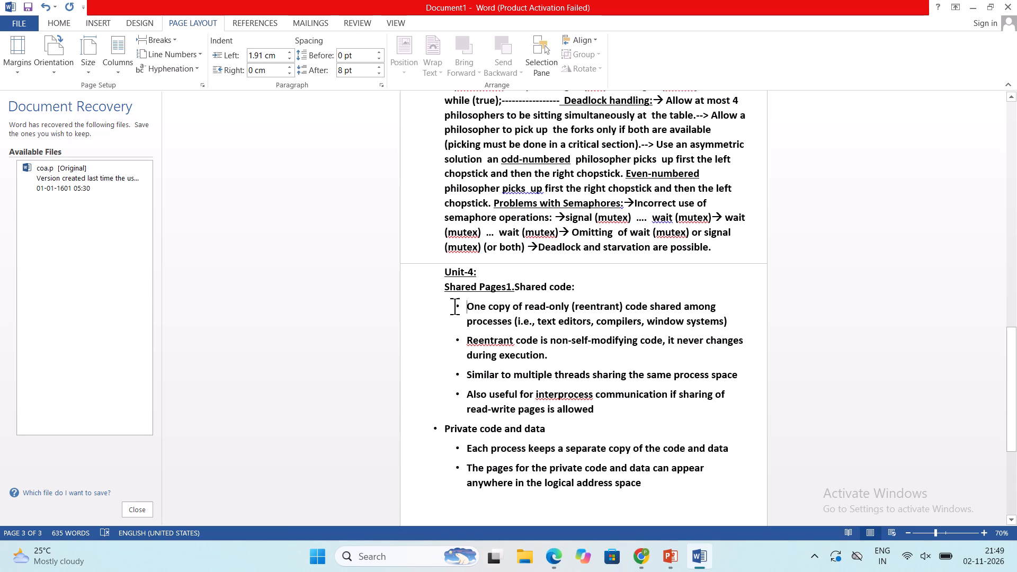
key(BackSpace)
key(BackSpace)
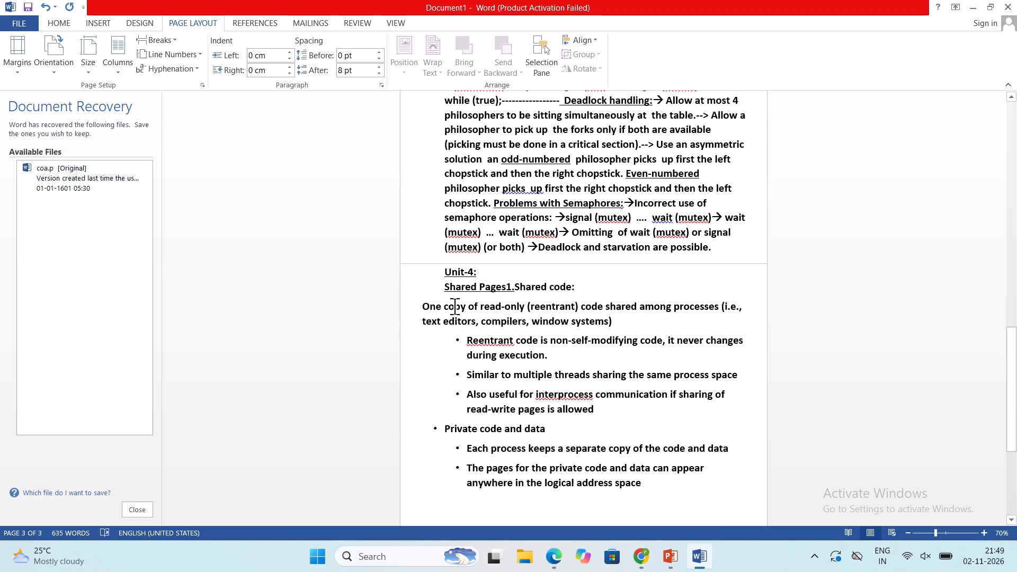
key(BackSpace)
text(--)
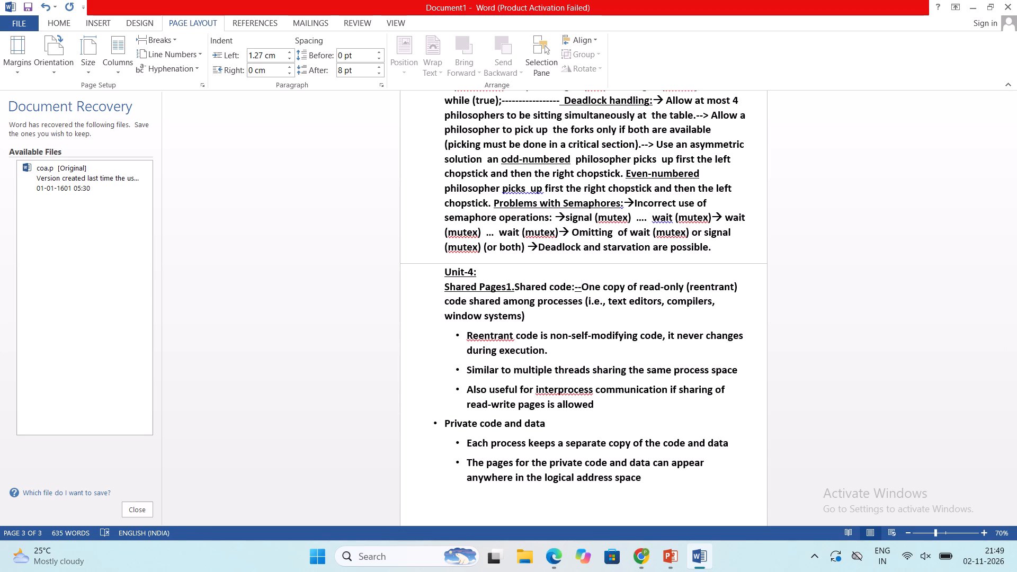
key(shift+greater)
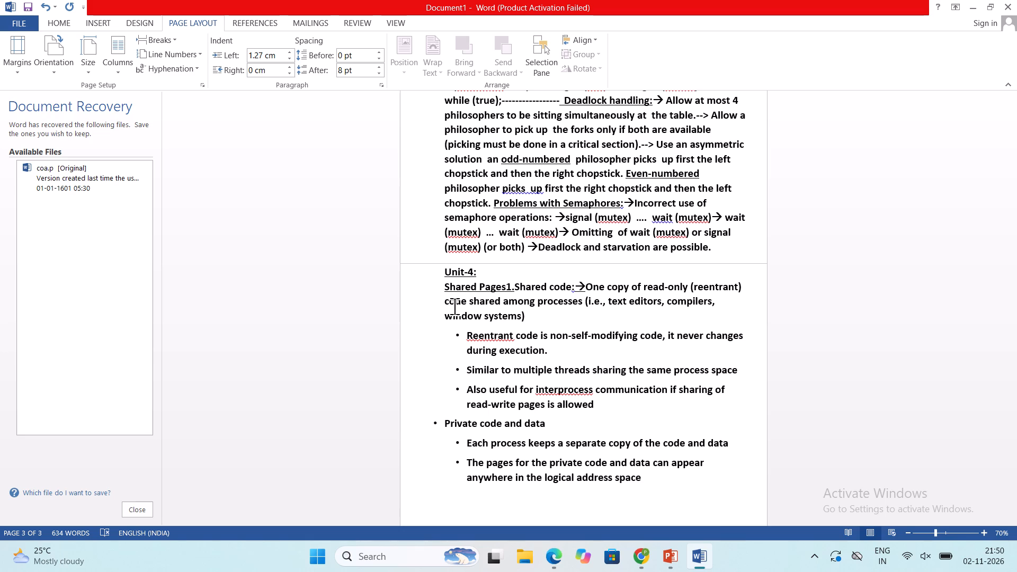
Merge the "Reentrant code is non-self-modifying code" bullet into the Shared code paragraph, separated by a plain "-->".
click(459, 336)
key(BackSpace)
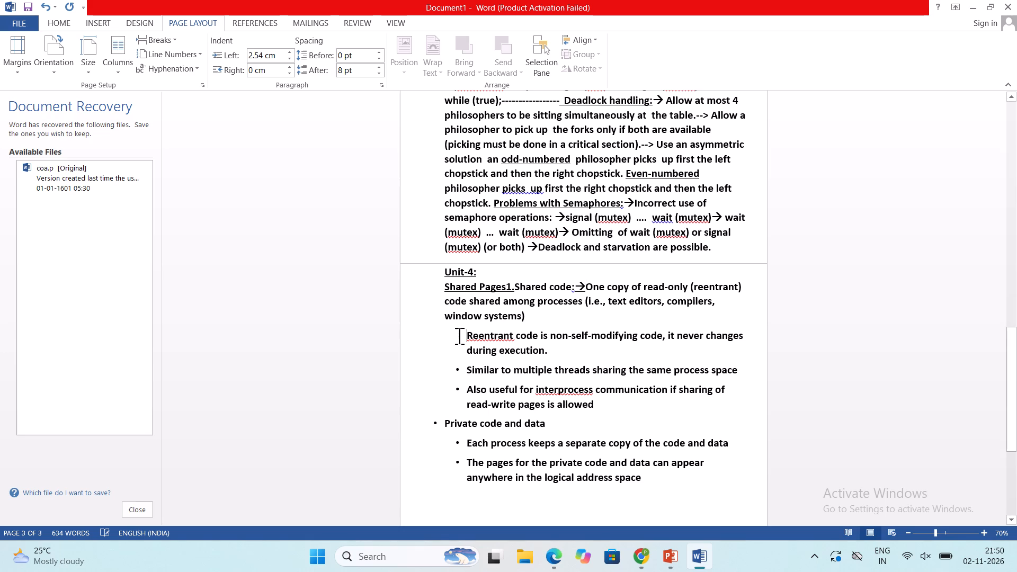
key(BackSpace)
key(BackSpace)
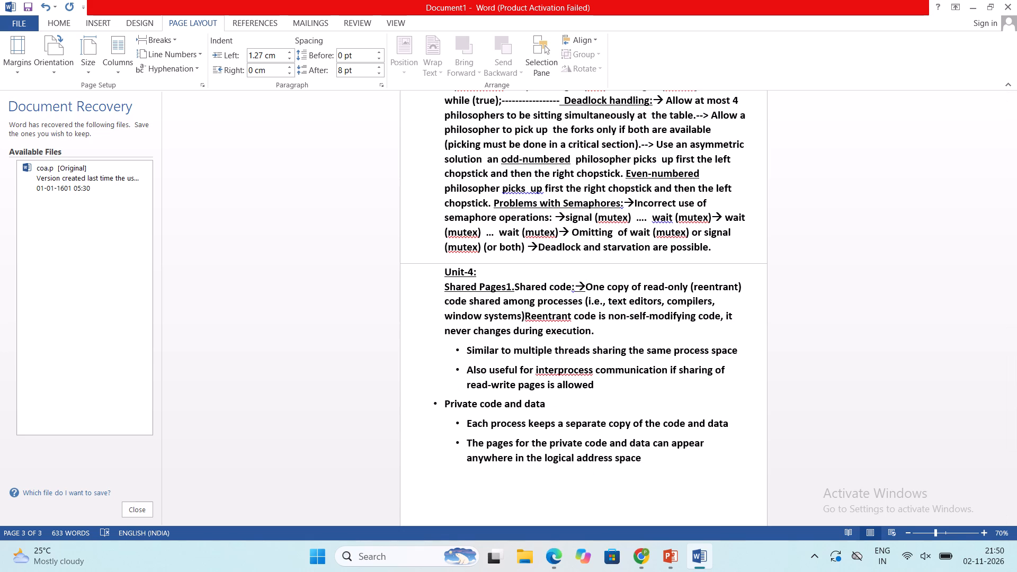
text(--)
key(shift+greater)
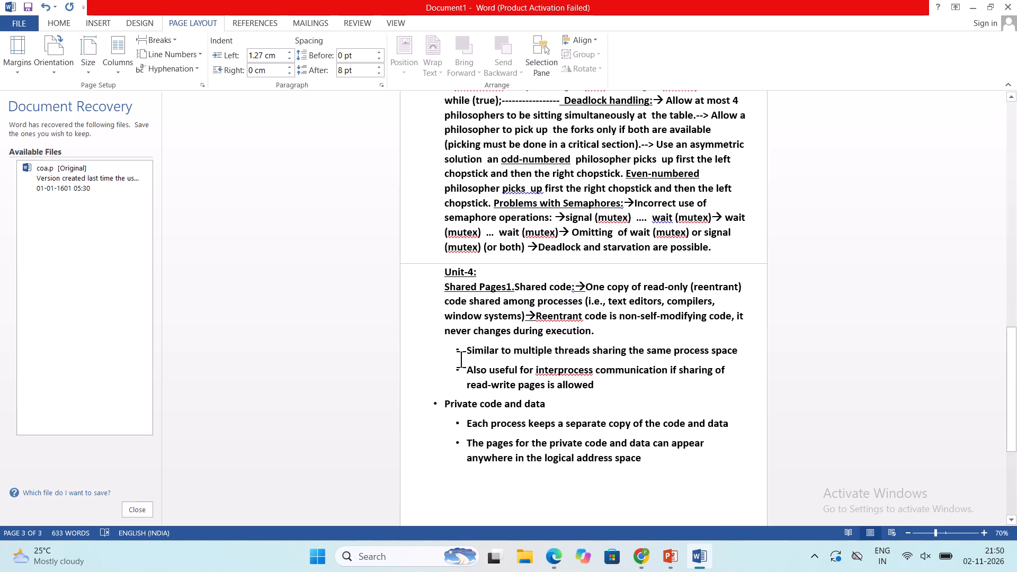
key(BackSpace)
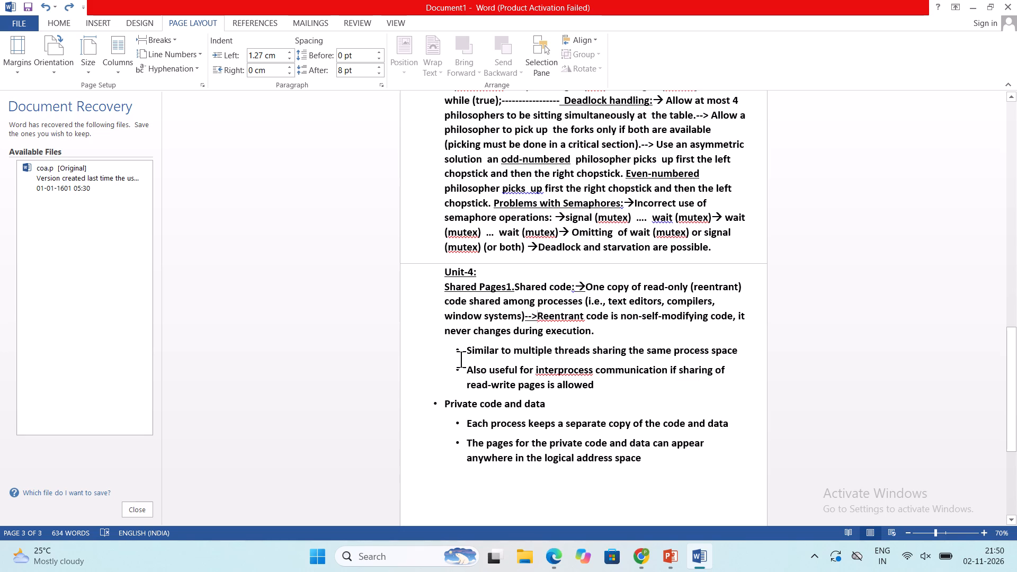
Merge the "Similar to multiple threads" bullet into the Shared code paragraph after "during execution.", separated by "-->".
key(Down)
key(Down)
key(Left)
key(Left)
key(Left)
key(Left)
key(Left)
key(Left)
key(Left)
key(Left)
key(Left)
key(Left)
key(Left)
key(Left)
key(Left)
key(Left)
key(Left)
key(Left)
key(Left)
key(Left)
key(Down)
key(Left)
key(Left)
key(Left)
key(Left)
key(Left)
key(Left)
key(Left)
key(Left)
key(Left)
key(Left)
key(Left)
key(Left)
key(Left)
key(Left)
key(Left)
key(Left)
key(Left)
key(Left)
key(Left)
key(Left)
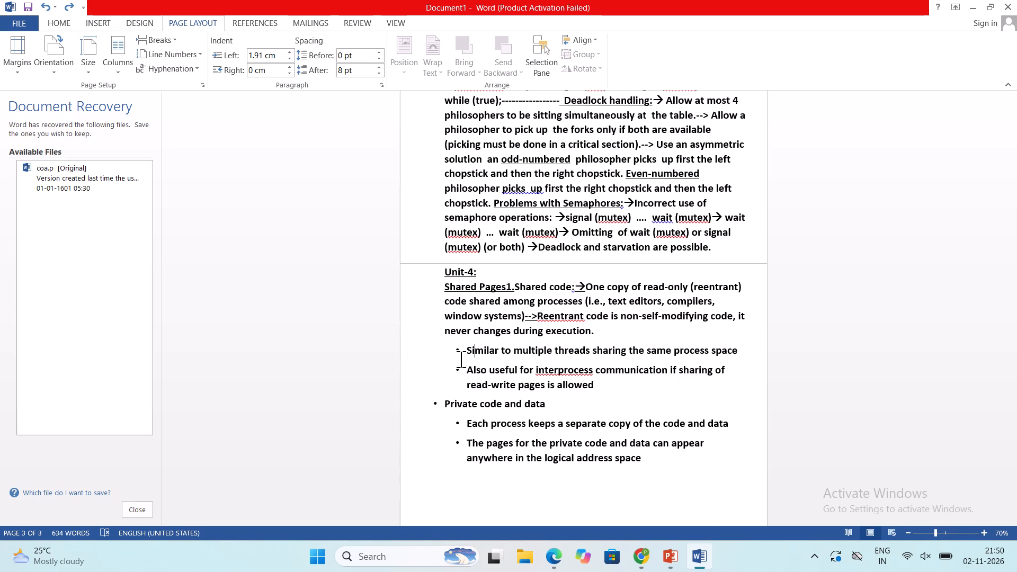
key(Left)
key(Left)
key(BackSpace)
key(BackSpace)
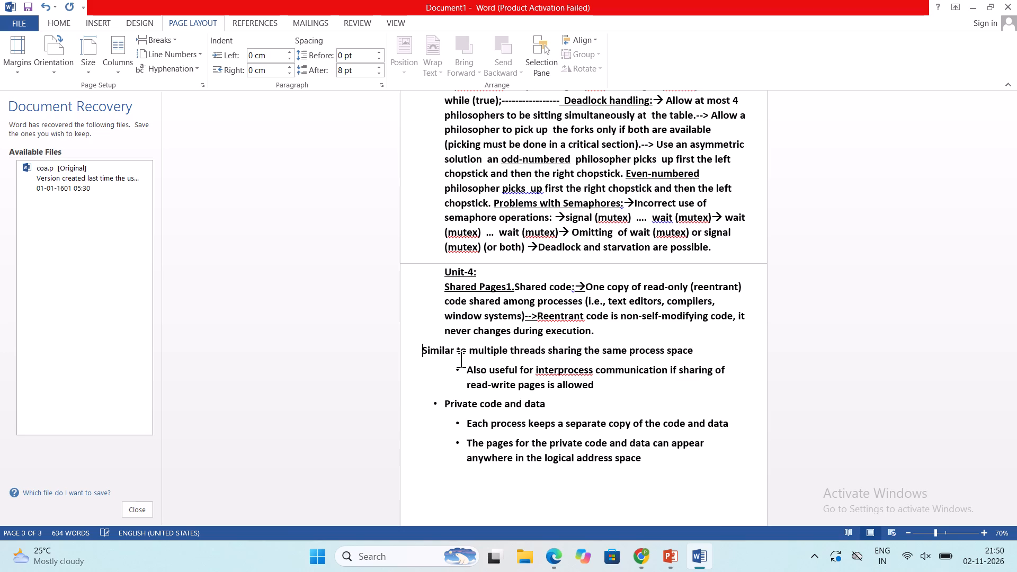
key(BackSpace)
text(--)
key(shift+greater)
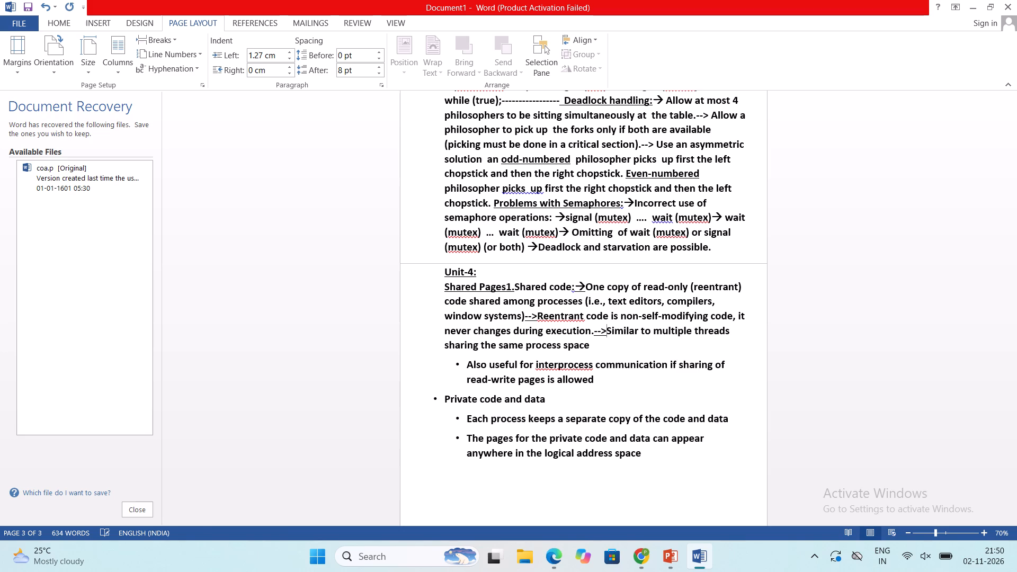
Merge the "Also useful for interprocess communication" bullet into the Shared code paragraph after "process space", separated by a period and "-->".
key(Down)
key(Down)
key(Left)
key(Left)
key(Left)
key(Left)
key(Left)
key(Left)
key(Left)
key(Left)
key(Left)
key(Left)
key(Left)
key(Left)
key(Left)
key(Left)
key(Left)
key(Left)
key(Left)
key(Left)
key(Left)
key(Left)
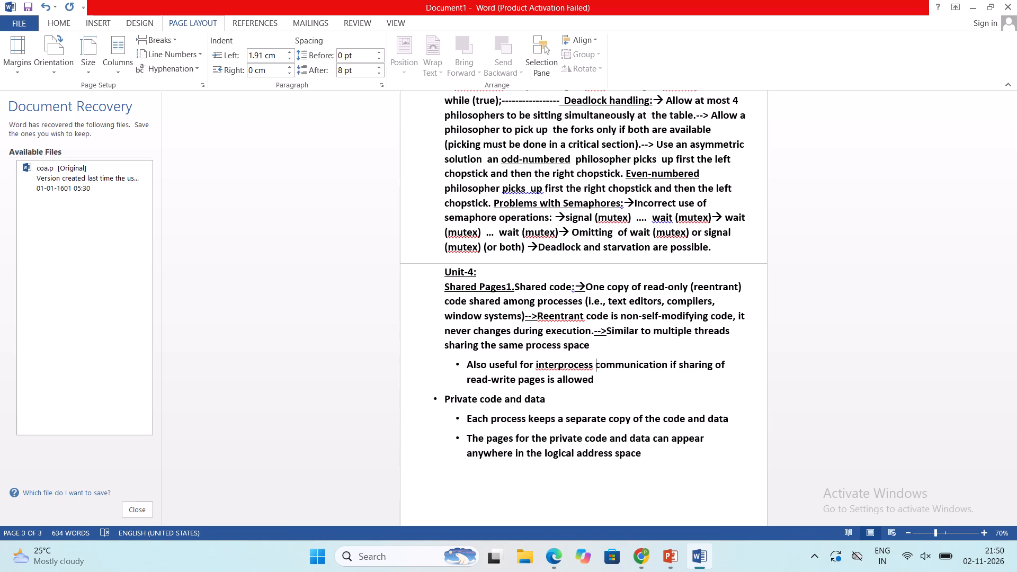
key(Left)
key(Left)
key(Left)
key(Left)
key(Left)
key(Left)
key(Left)
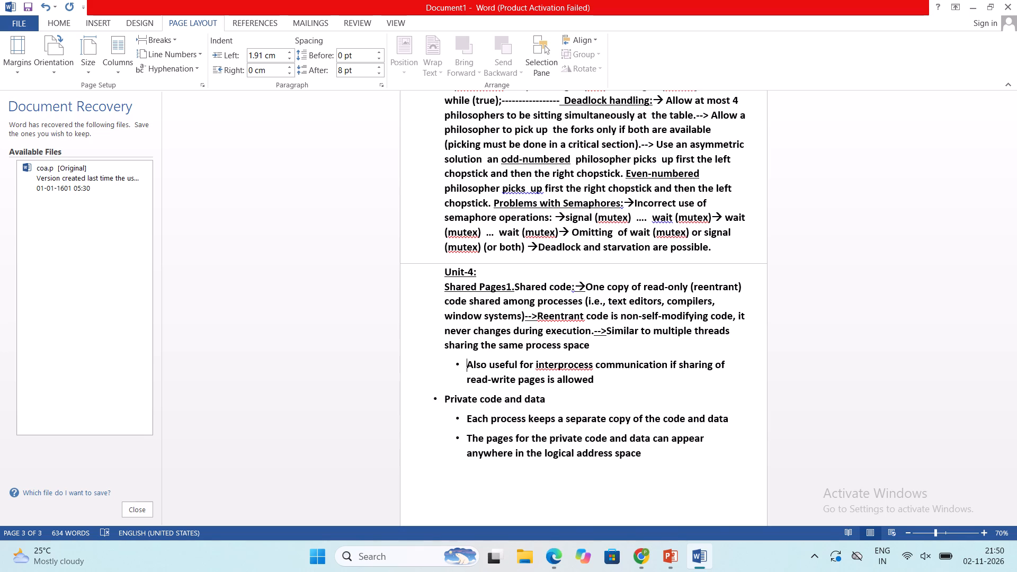
key(Left)
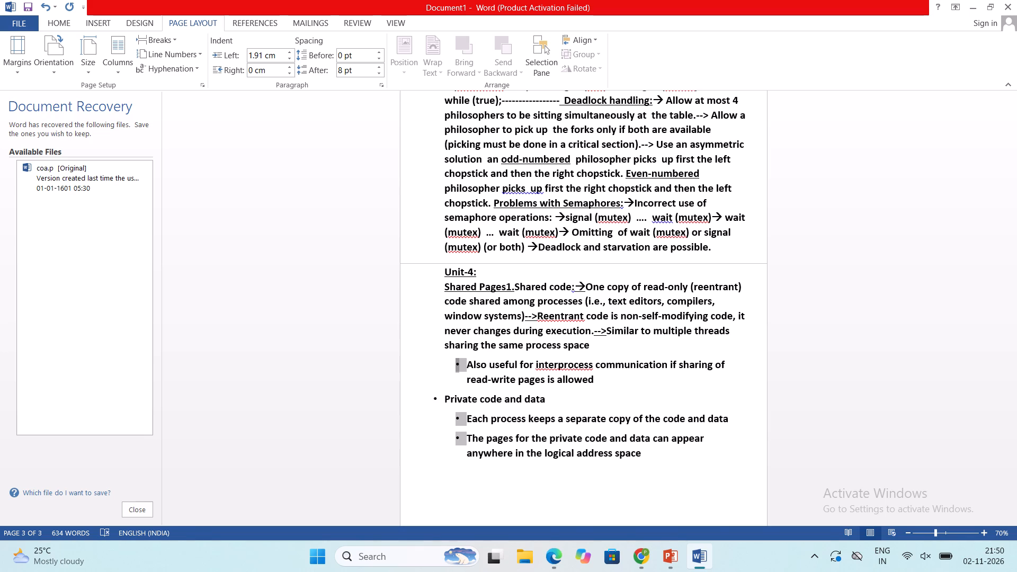
key(BackSpace)
key(BackSpace)
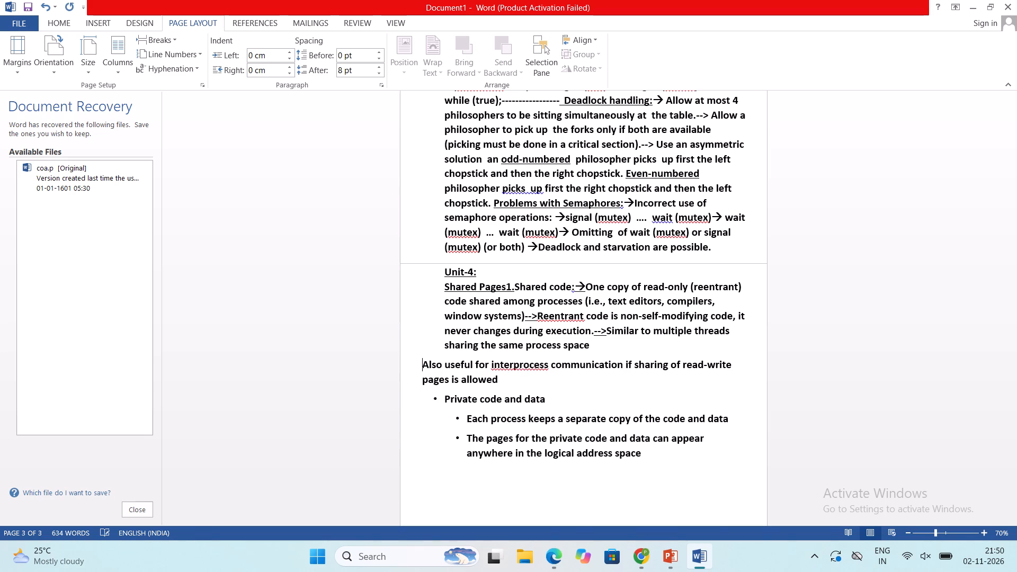
key(BackSpace)
key(period)
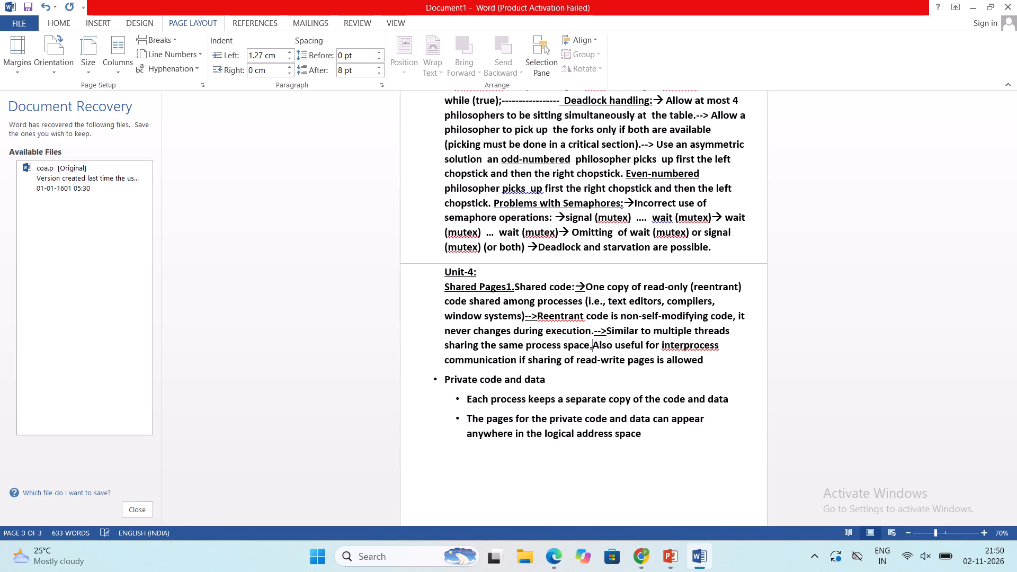
text(--)
key(shift+greater)
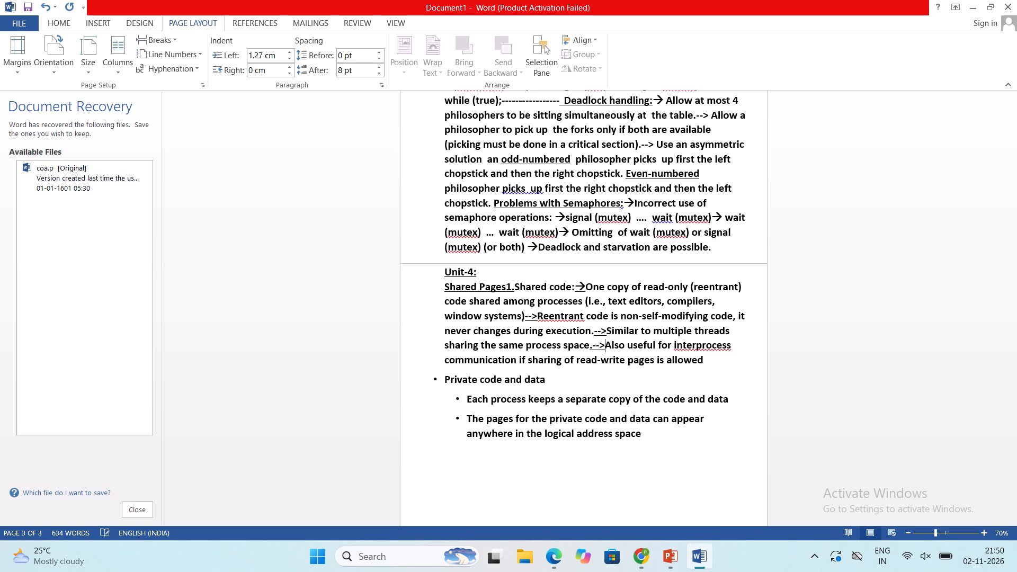
Remove the "Private code and data" bullet and join its text to the paragraph above, with a period after "allowed".
key(Down)
key(Down)
key(Left)
key(Left)
key(Left)
key(Left)
key(Left)
key(Left)
key(Left)
key(Left)
key(Left)
key(Left)
key(Left)
key(Left)
key(Left)
key(Left)
key(Left)
key(Left)
key(Left)
key(Left)
key(Left)
key(Left)
key(Left)
key(Left)
key(BackSpace)
key(BackSpace)
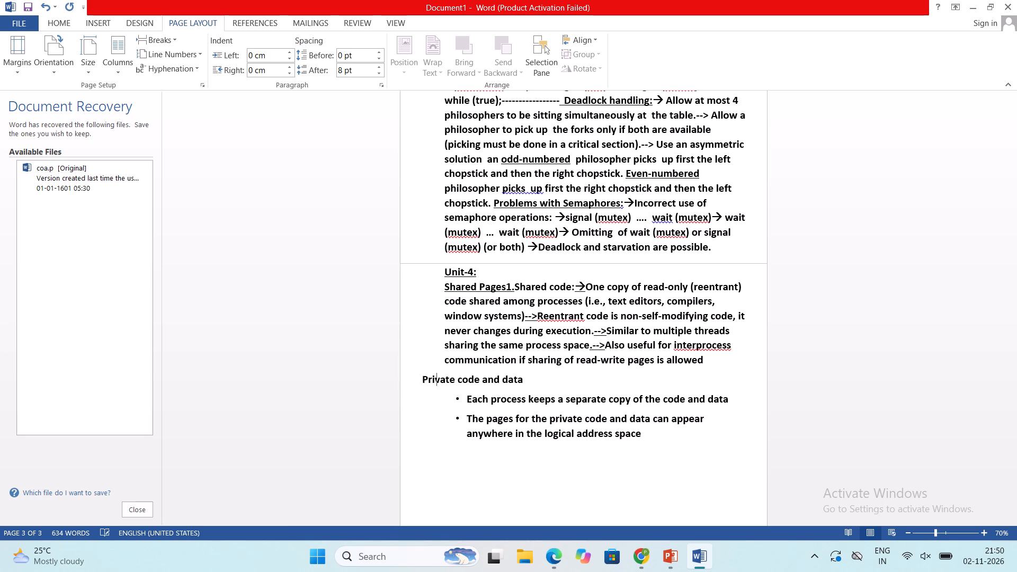
key(BackSpace)
key(period)
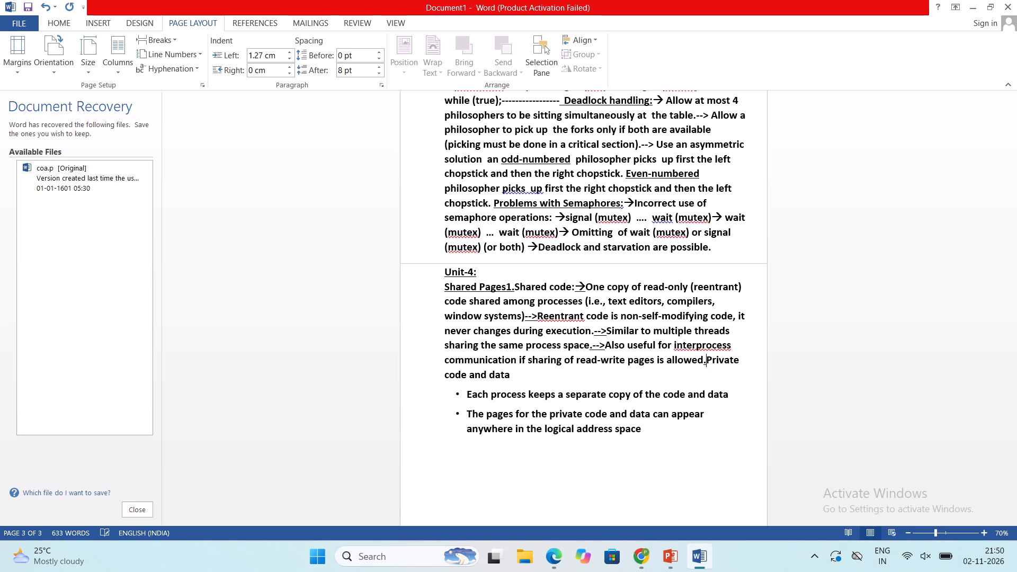
Insert spaces to push "Private code and data" onto its own line, and number it "2.".
key(space)
key(space)
key(space)
key(space)
key(space)
key(space)
key(space)
key(space)
key(space)
key(space)
key(space)
key(space)
key(space)
key(space)
key(space)
key(space)
key(space)
key(space)
key(space)
key(space)
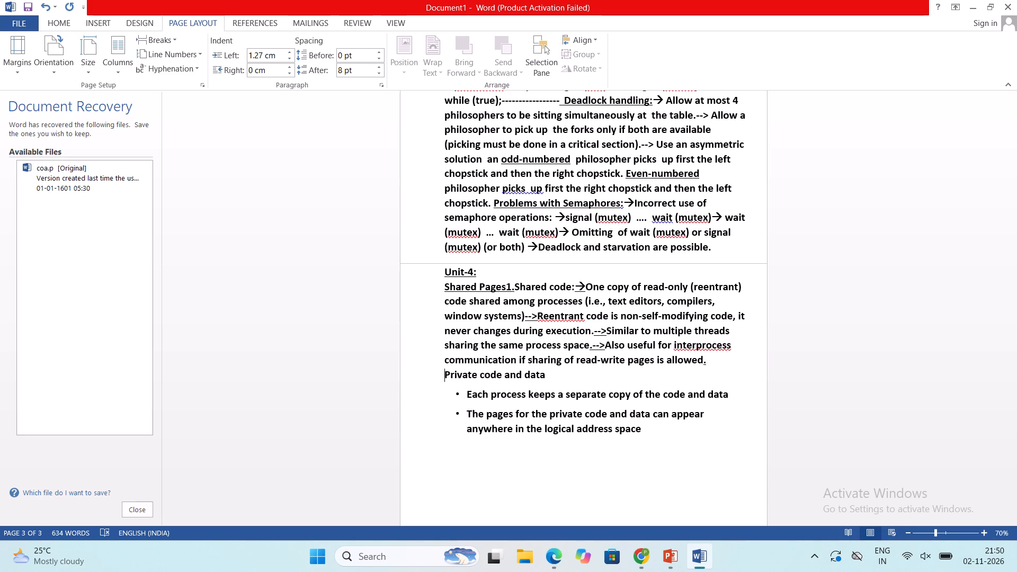
text(2.)
key(Left)
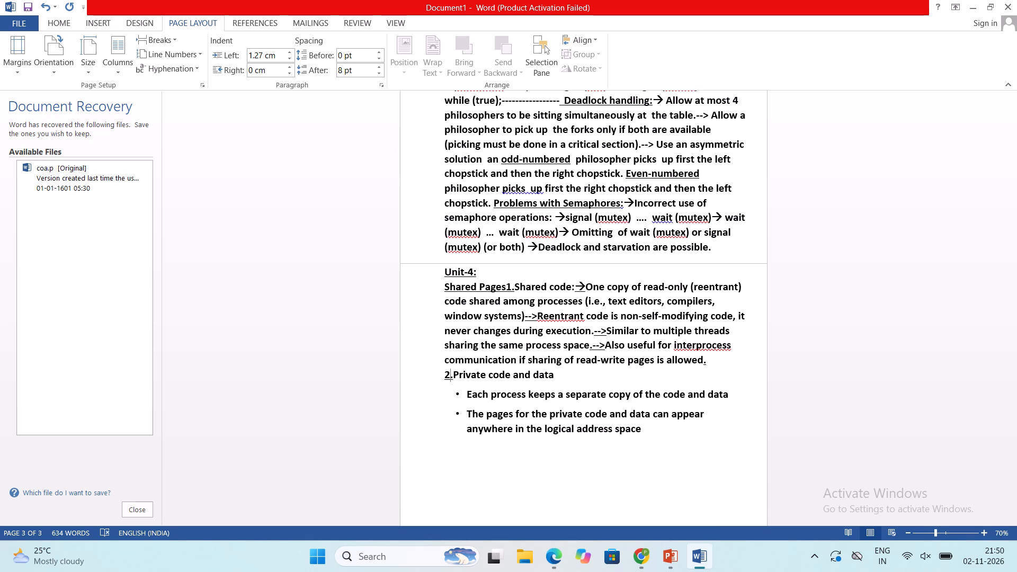
Merge the "Each process keeps a separate copy" bullet into the line after "Private code and data:", adding the colon and an arrow.
key(Down)
key(BackSpace)
key(BackSpace)
key(BackSpace)
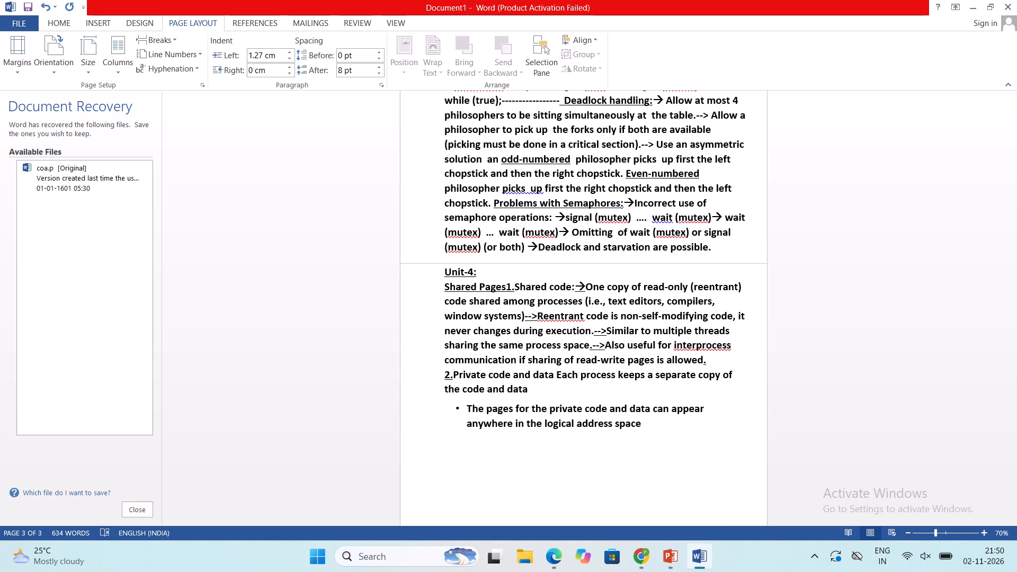
key(Left)
key(shift+colon)
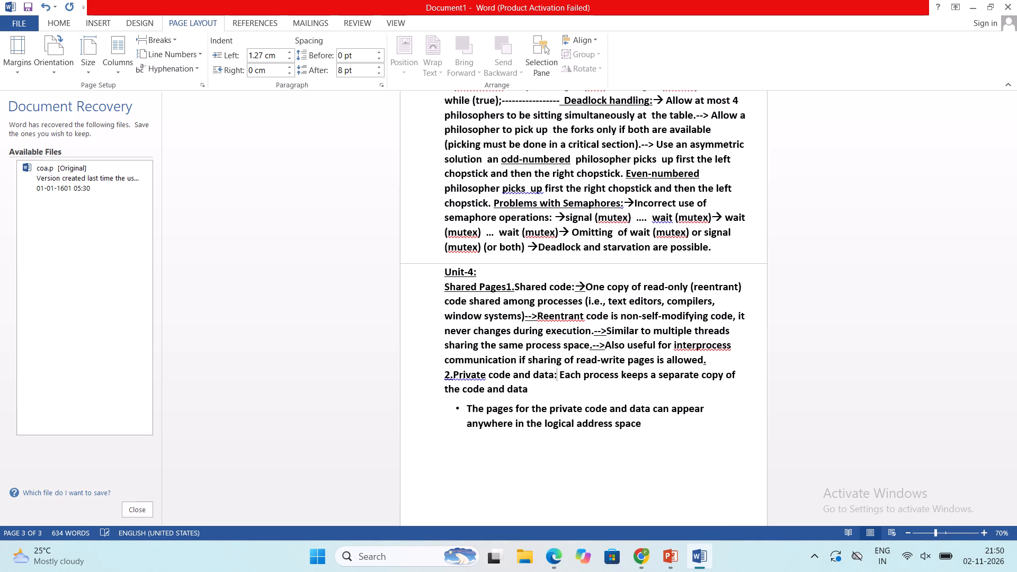
key(Right)
text(--)
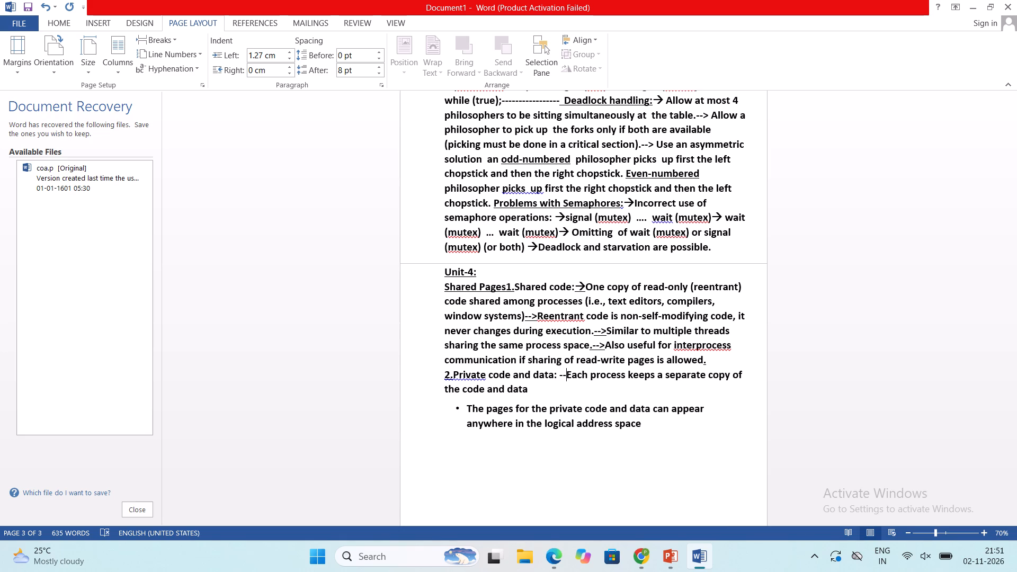
key(shift+greater)
Merge the "The pages for the private code and data" bullet after "code and data." with "-->", and end its text with a period.
key(Down)
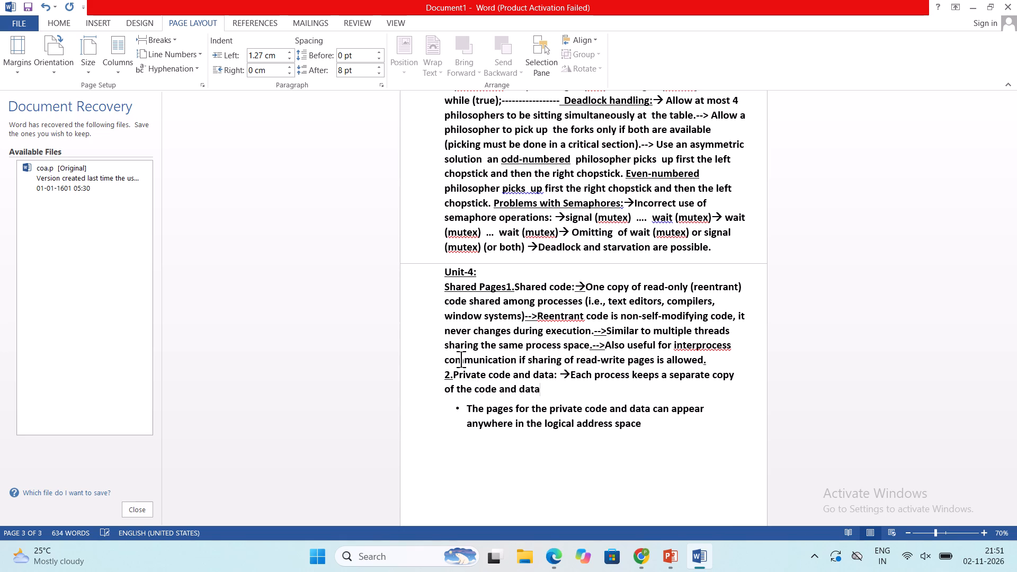
key(Down)
key(Left)
key(Left)
key(Left)
key(Left)
key(Left)
key(Left)
key(Left)
key(Left)
key(Left)
key(Left)
key(Left)
key(Left)
key(Left)
key(Left)
key(Left)
key(Left)
key(Left)
key(Left)
key(Left)
key(Left)
key(Left)
key(BackSpace)
key(BackSpace)
key(BackSpace)
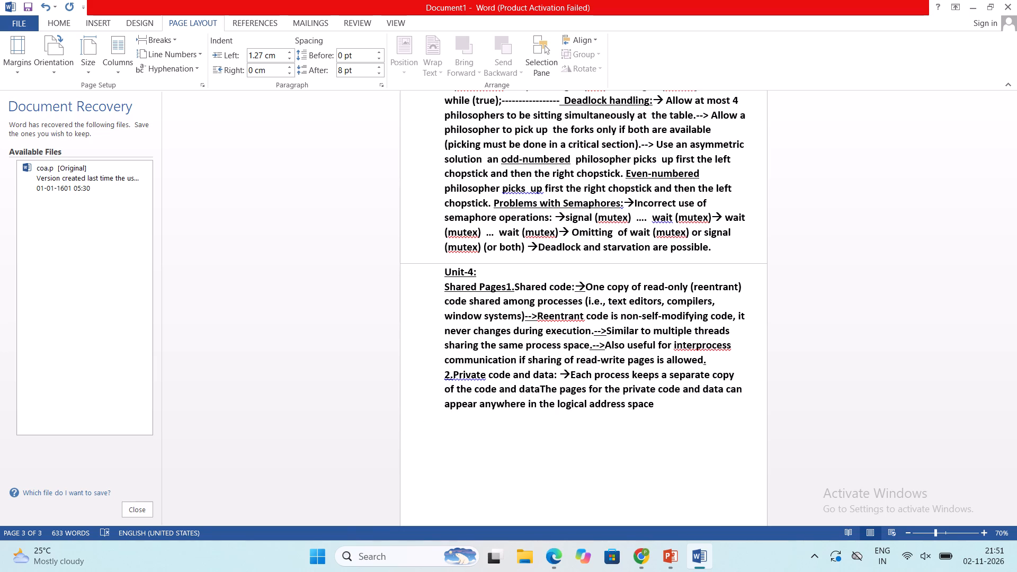
key(period)
text(--)
key(shift+greater)
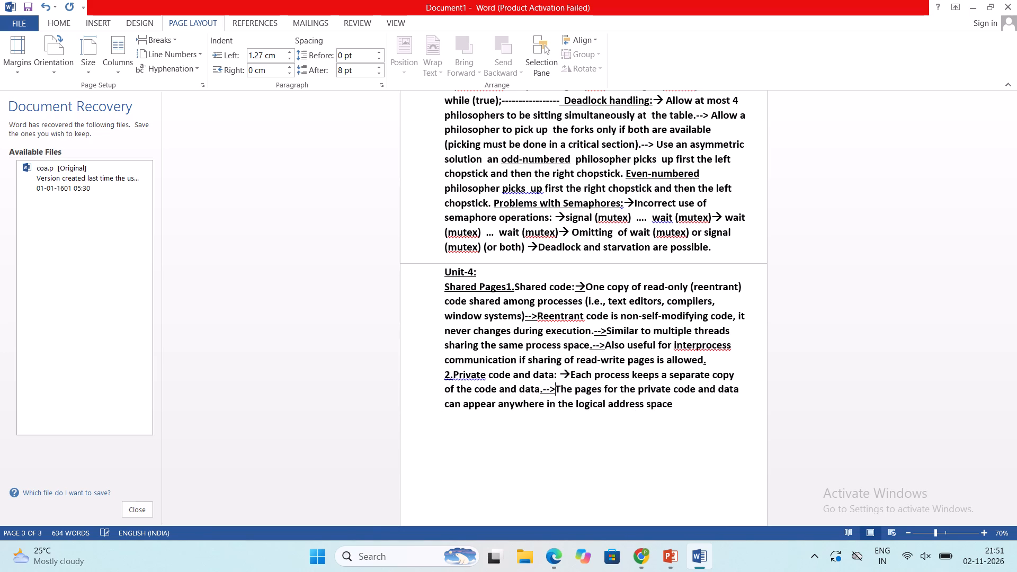
click(683, 407)
key(period)
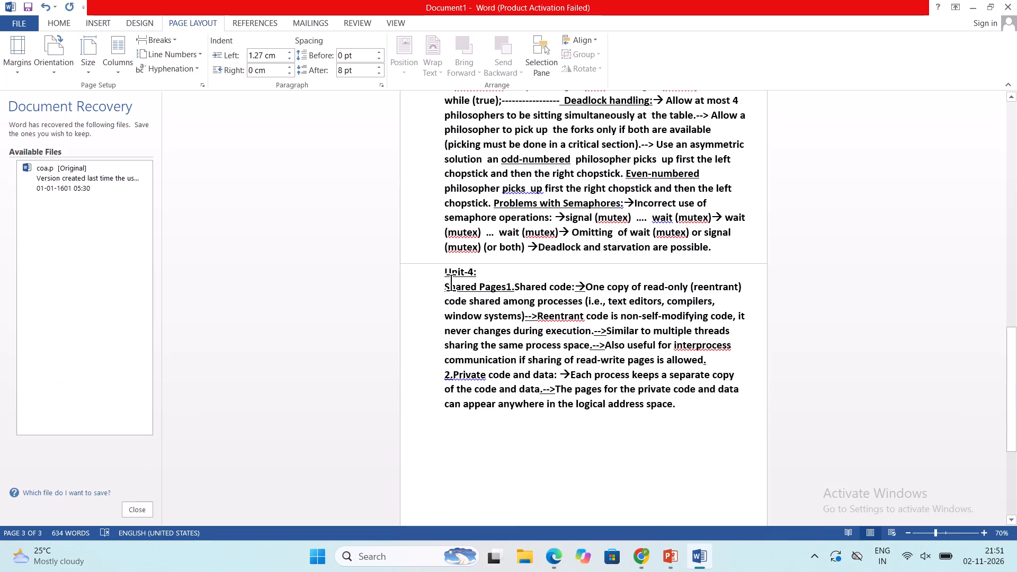
Switch to the Unit-4 Memory Management presentation in PowerPoint and copy all the Segmentation text on slide 68, through "<segment-number,offset>".
click(671, 549)
click(728, 480)
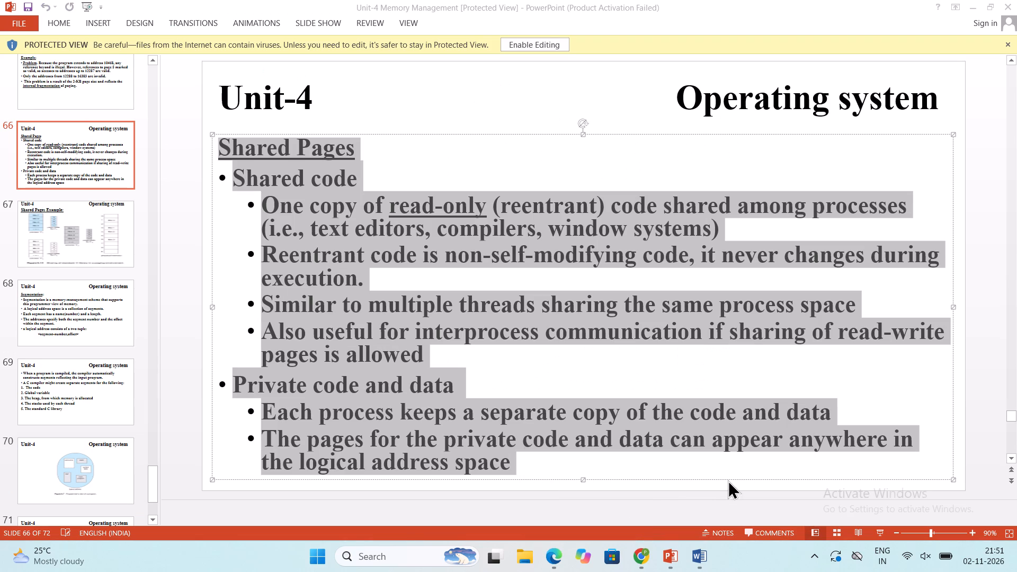
scroll(650, 392, down, 2)
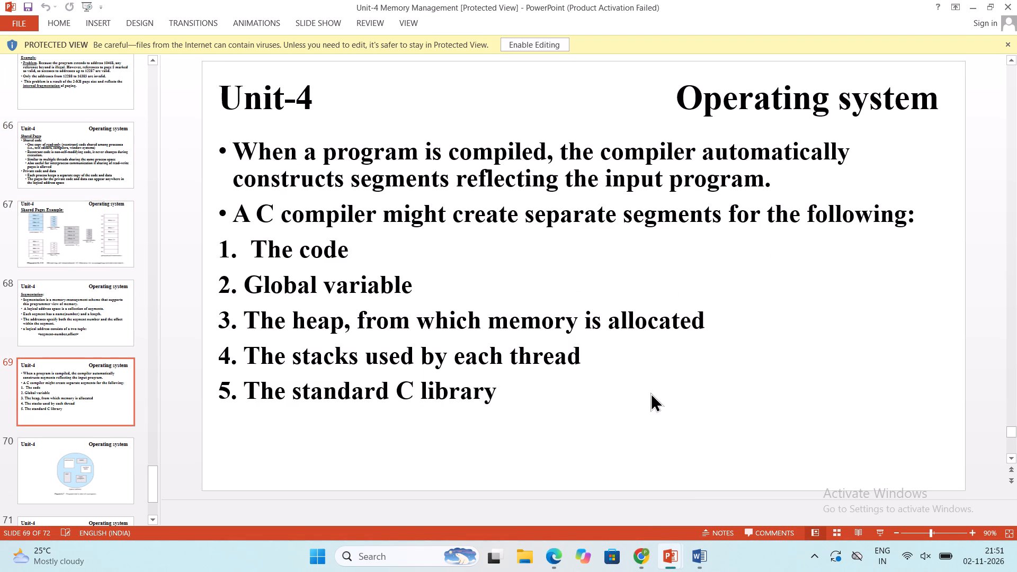
click(119, 399)
click(104, 338)
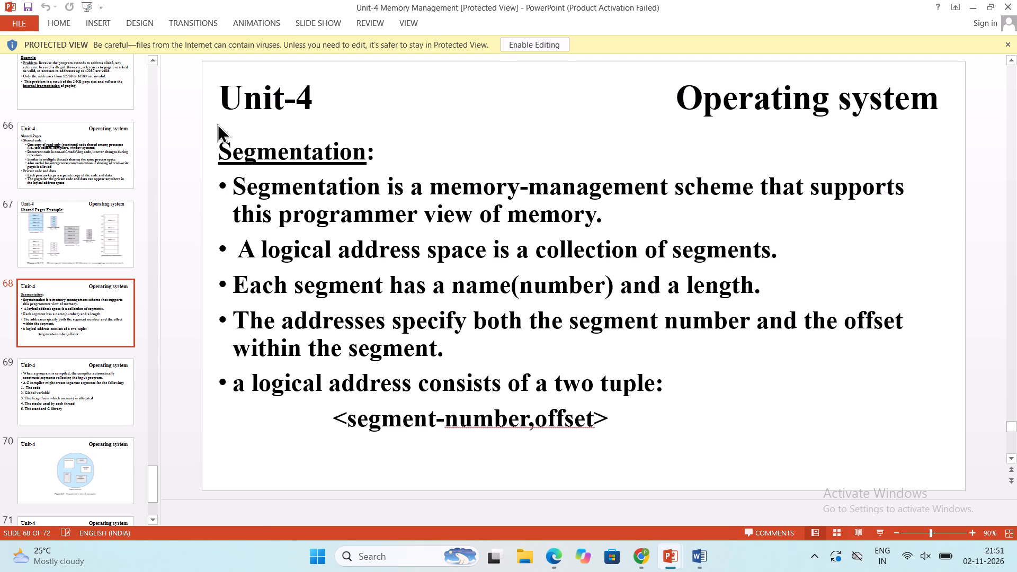
drag(220, 147, 585, 419)
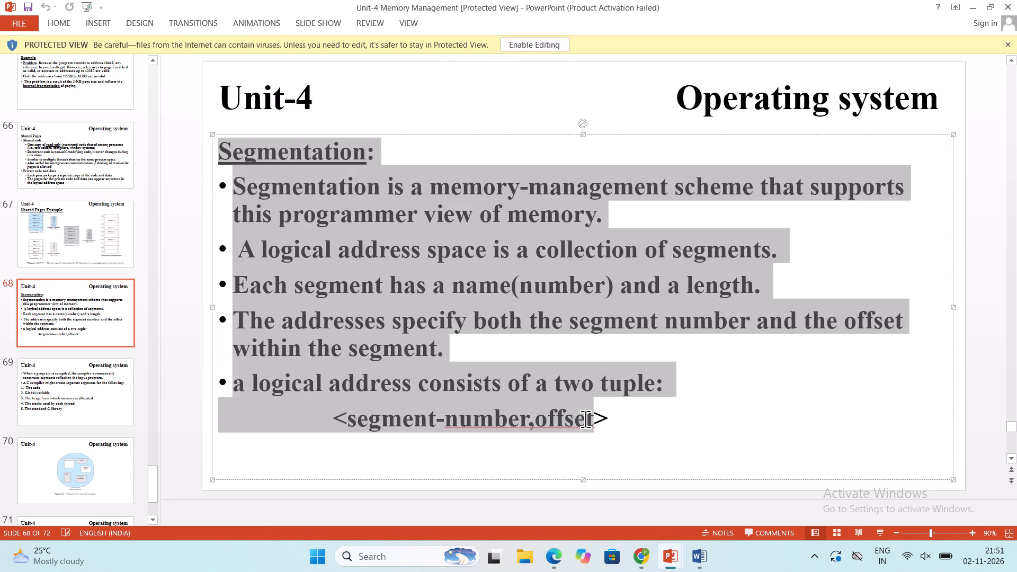
drag(585, 419, 636, 418)
key(ctrl+c)
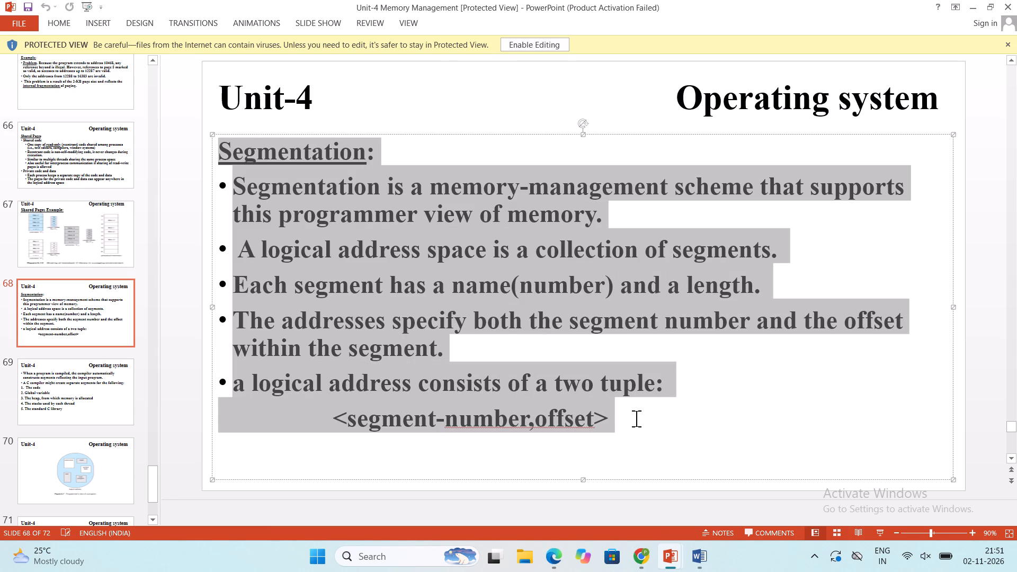
Back in Word, add ten hyphens after "logical address space." and paste the copied Segmentation text after a line break.
click(706, 568)
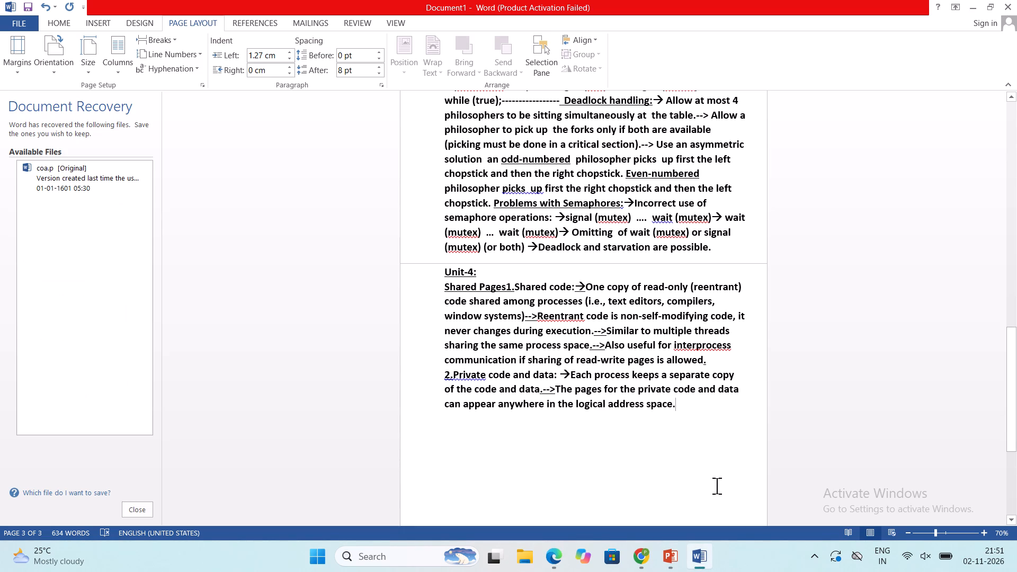
key(minus)
key(minus)
key(minus)
key(minus)
key(minus)
key(minus)
key(minus)
key(minus)
key(minus)
key(minus)
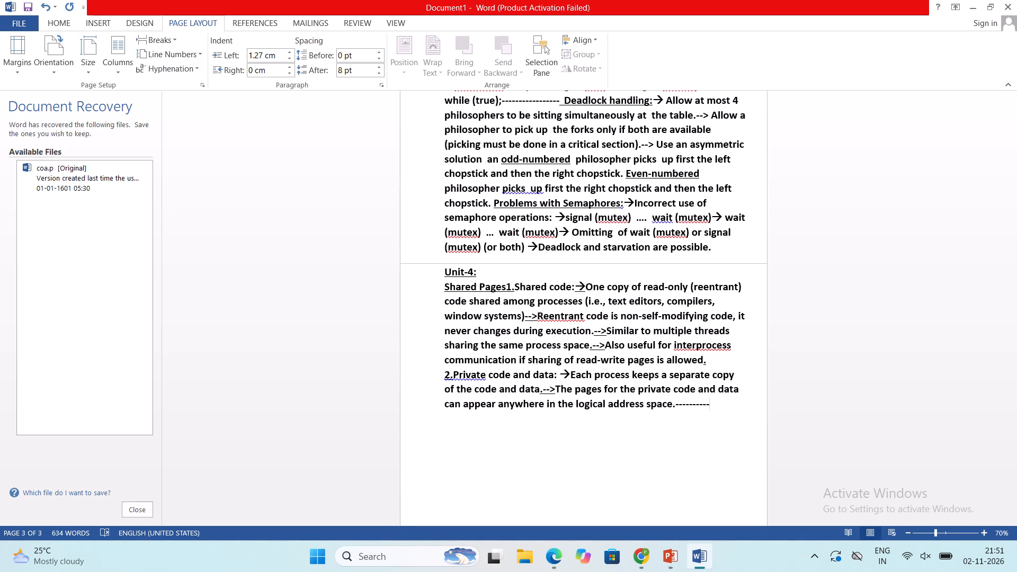
key(shift+Return)
key(ctrl+v)
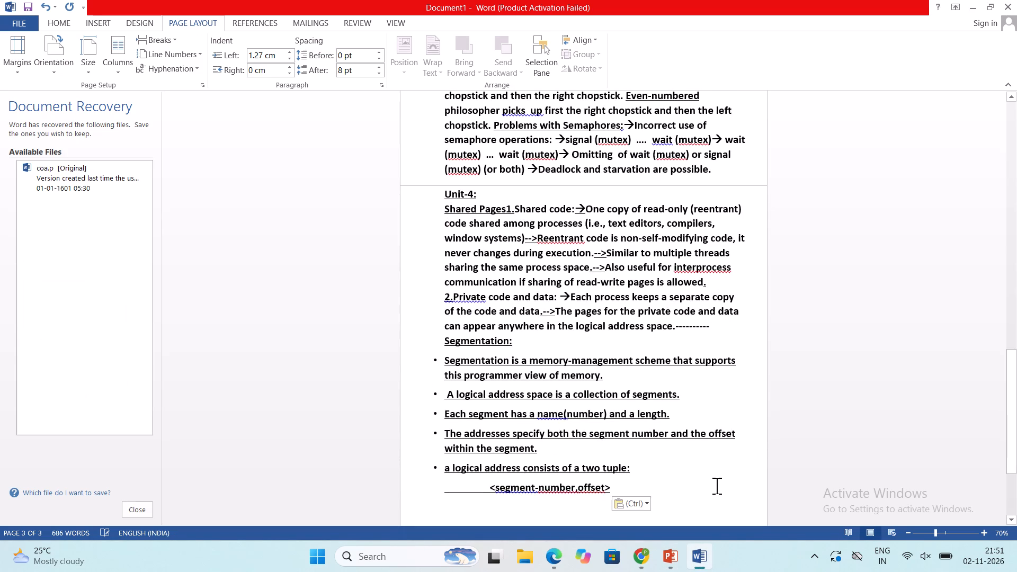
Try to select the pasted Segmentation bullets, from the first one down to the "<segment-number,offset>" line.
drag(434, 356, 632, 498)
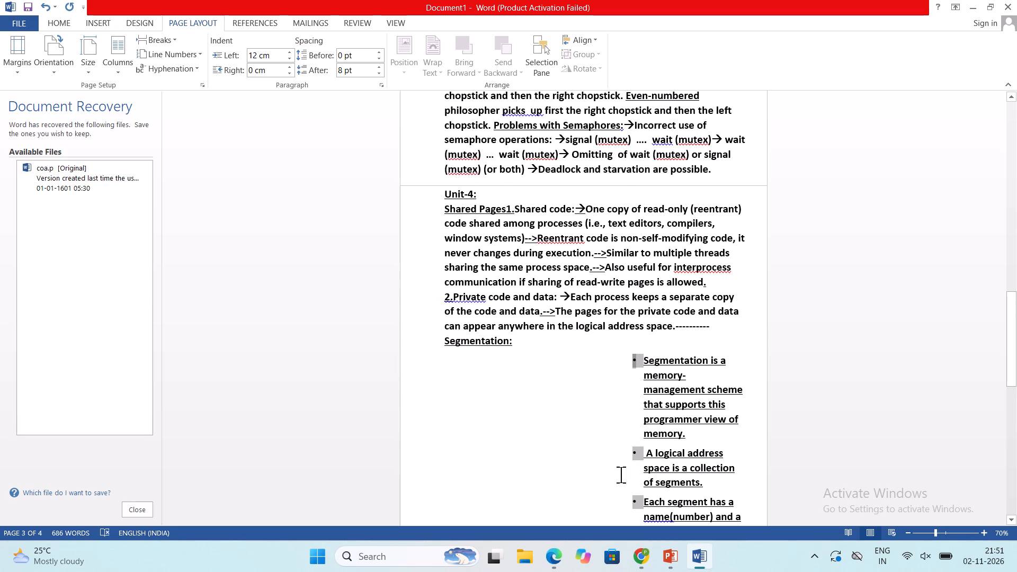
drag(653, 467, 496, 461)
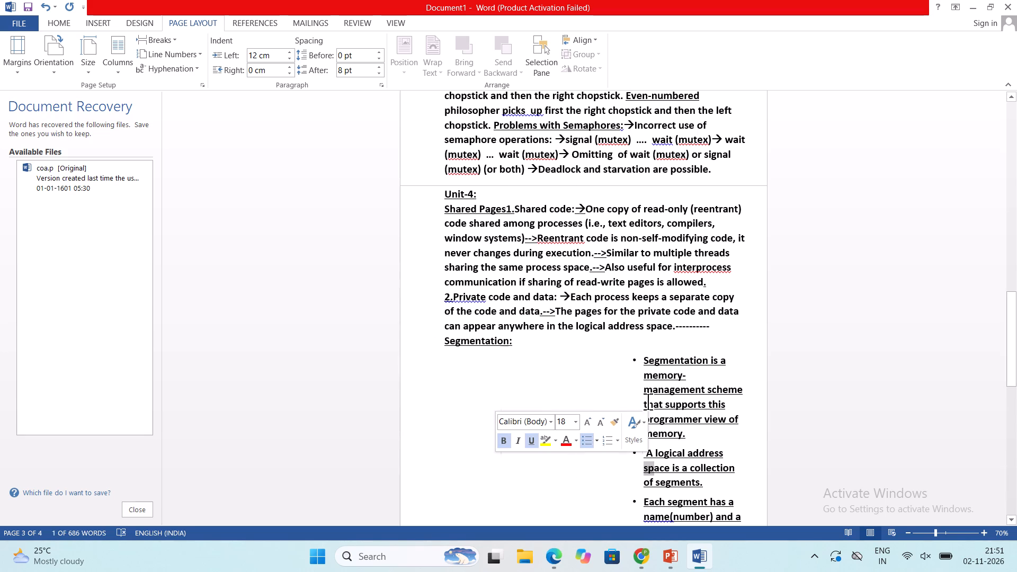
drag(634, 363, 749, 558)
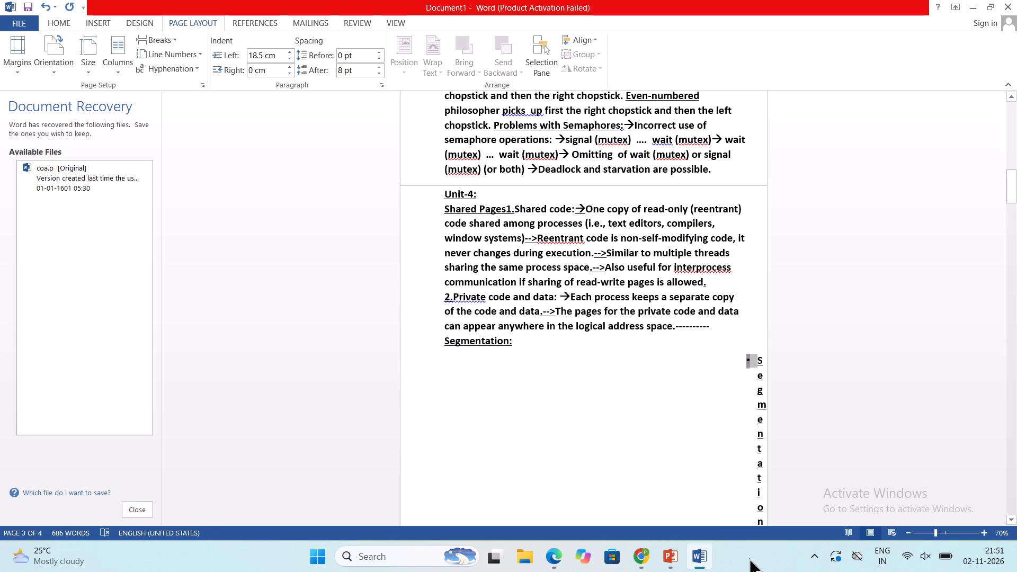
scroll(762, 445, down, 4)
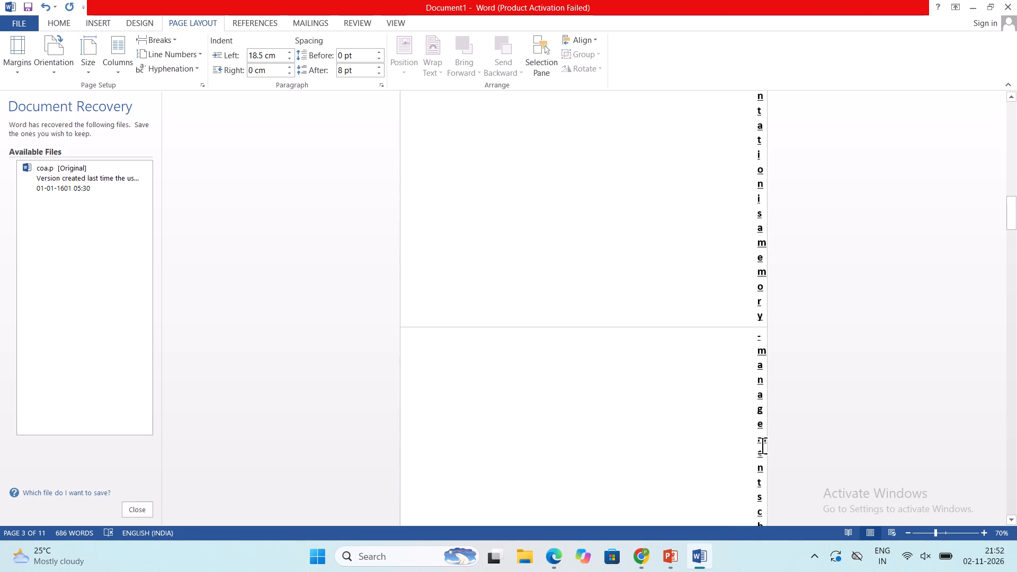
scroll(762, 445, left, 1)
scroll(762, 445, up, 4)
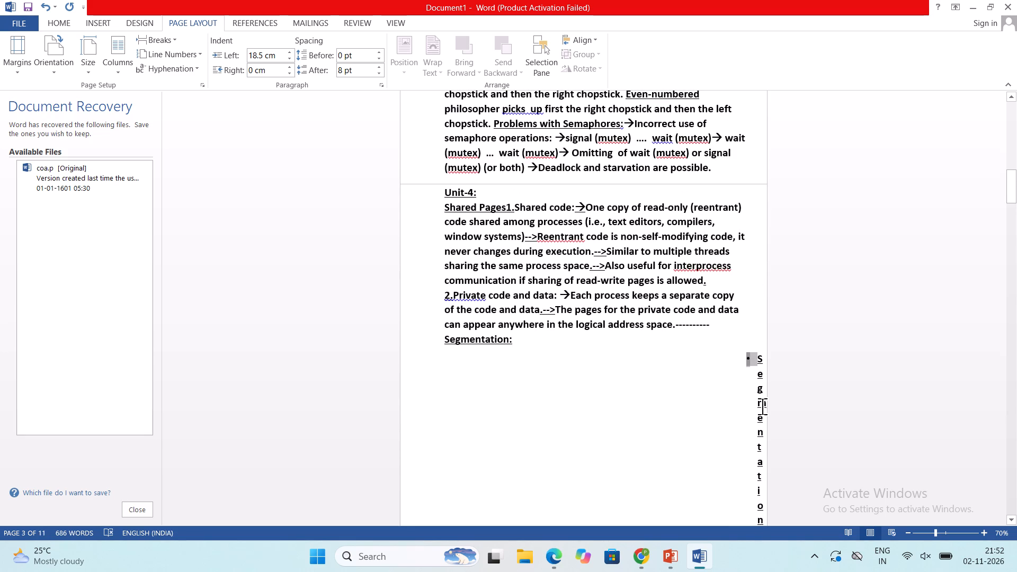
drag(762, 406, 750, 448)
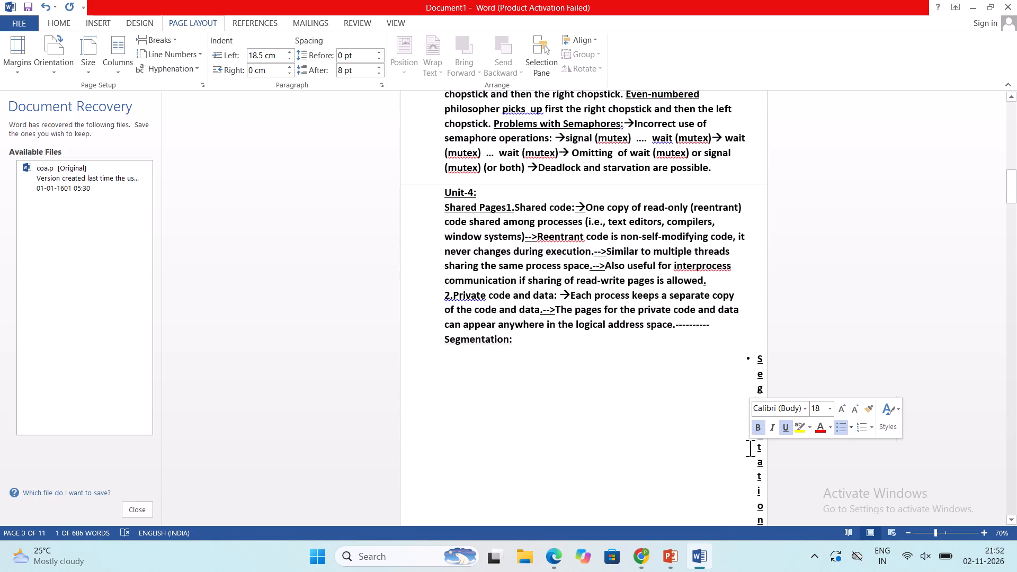
Delete all the underlined text below the "Segmentation:" heading and paste the copied slide text again in its place.
click(758, 463)
drag(758, 463, 565, 465)
key(BackSpace)
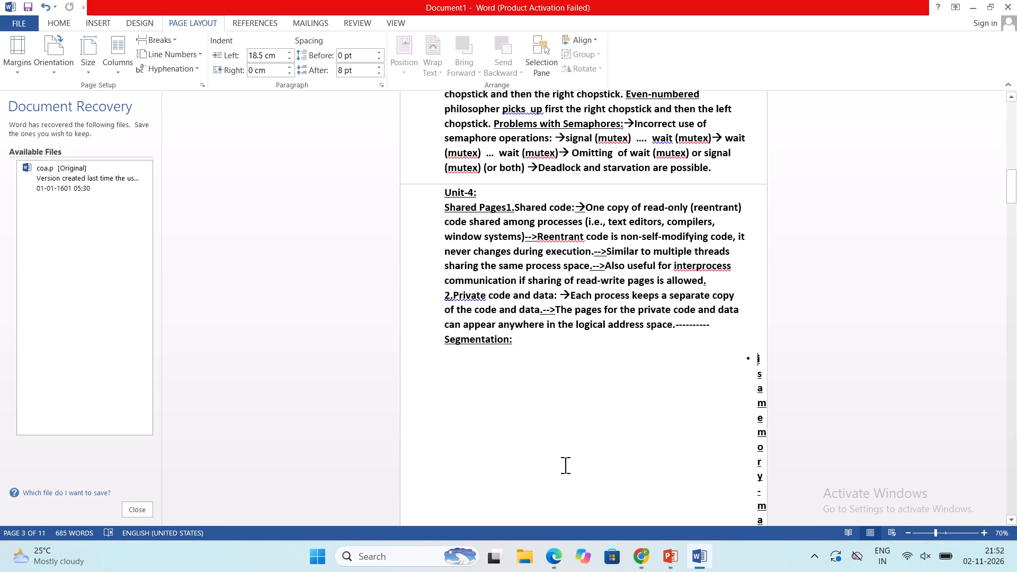
drag(756, 361, 793, 558)
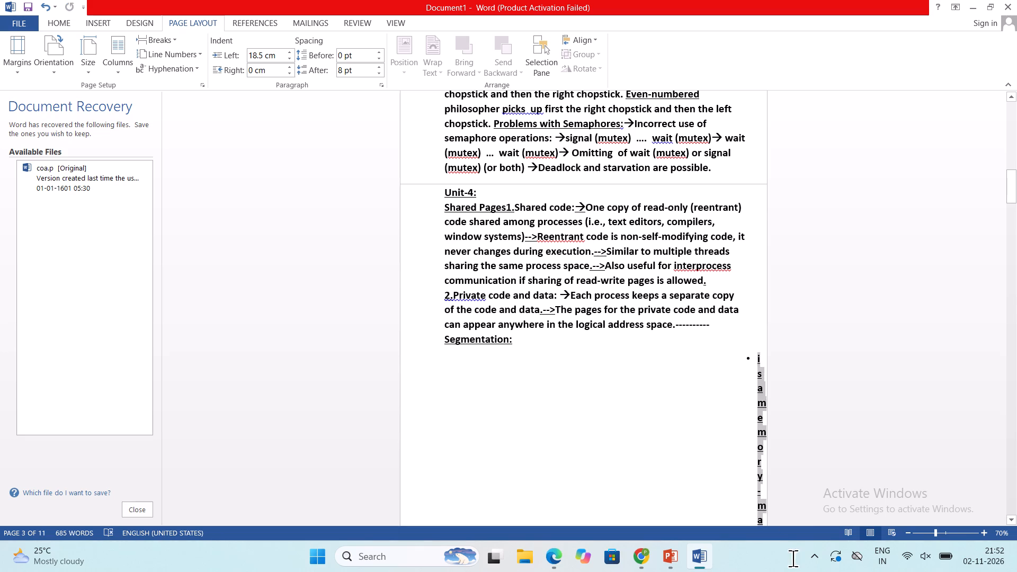
drag(793, 558, 795, 571)
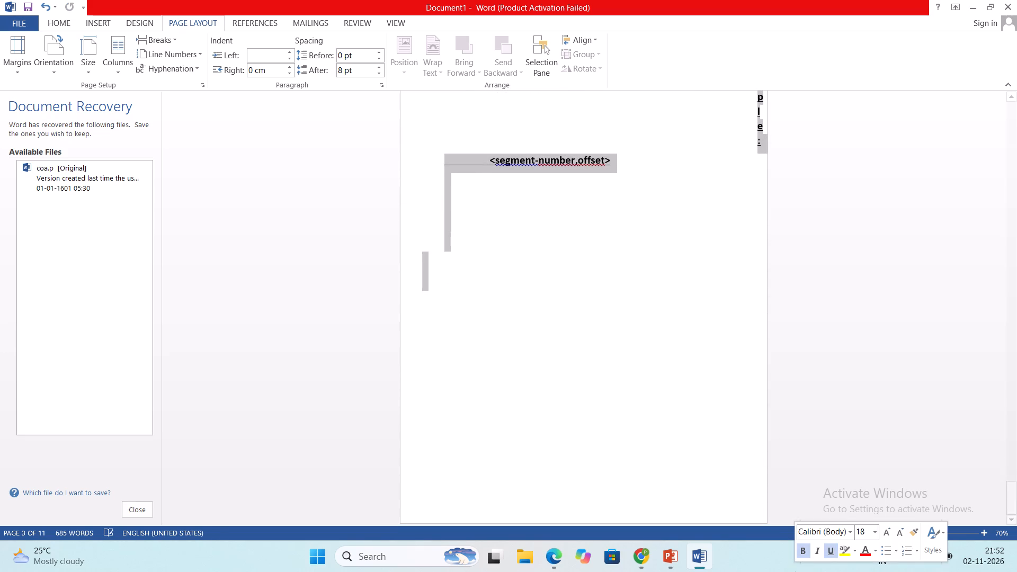
key(BackSpace)
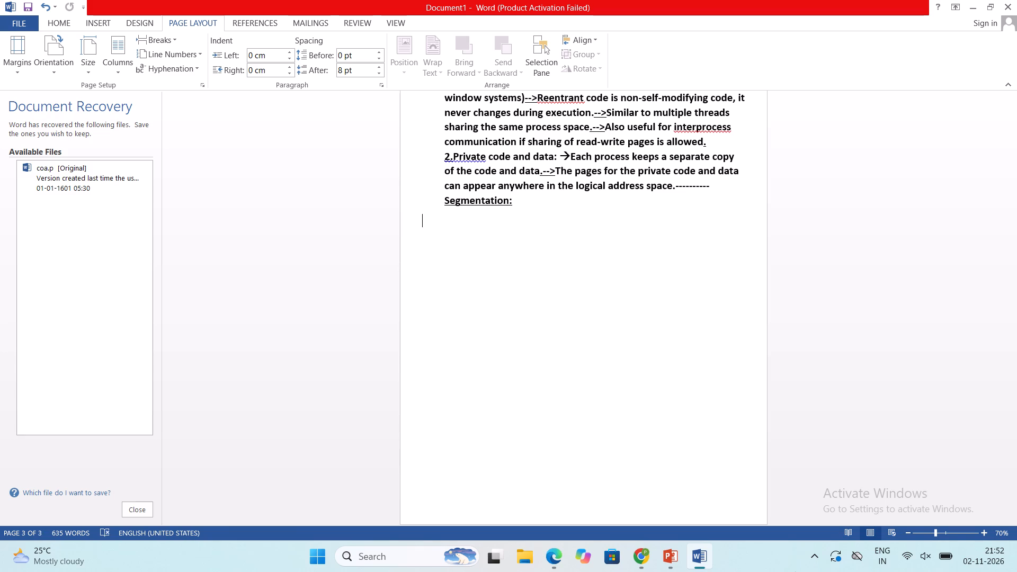
key(ctrl+v)
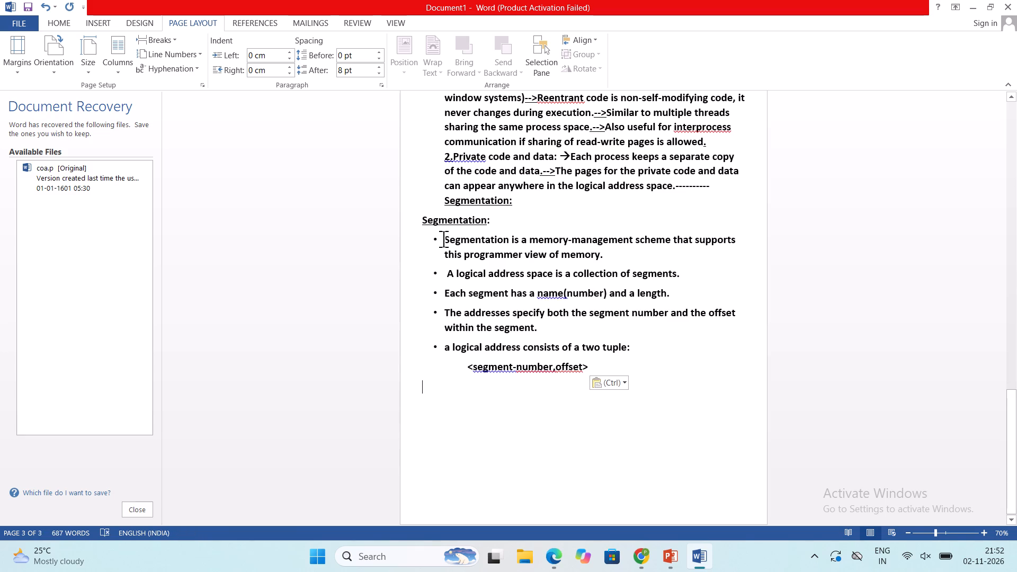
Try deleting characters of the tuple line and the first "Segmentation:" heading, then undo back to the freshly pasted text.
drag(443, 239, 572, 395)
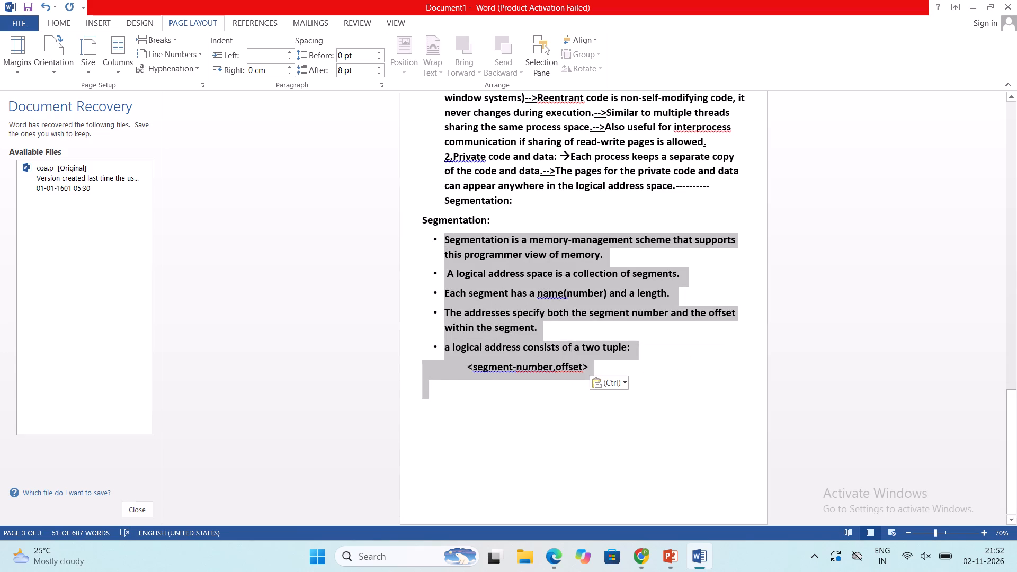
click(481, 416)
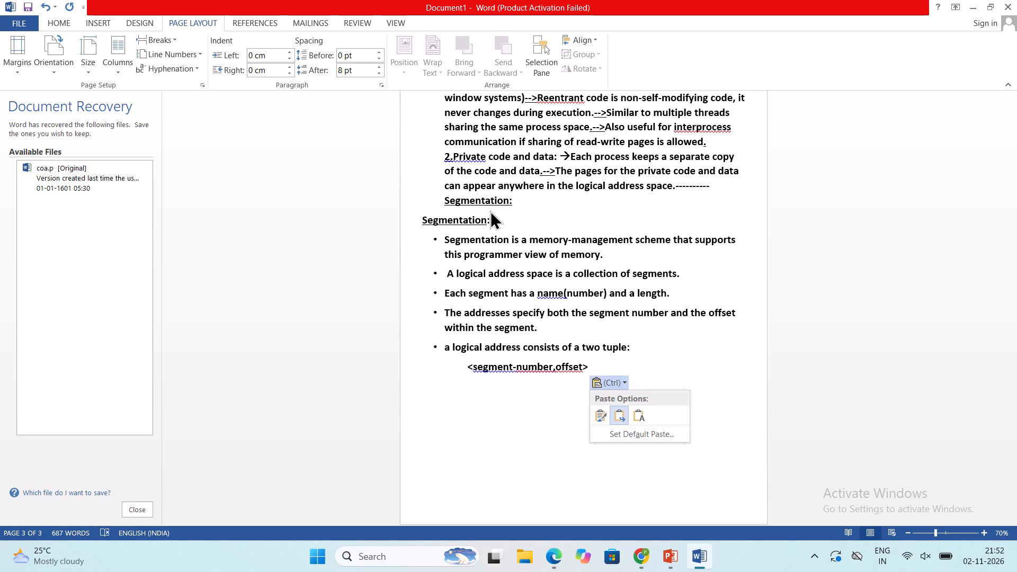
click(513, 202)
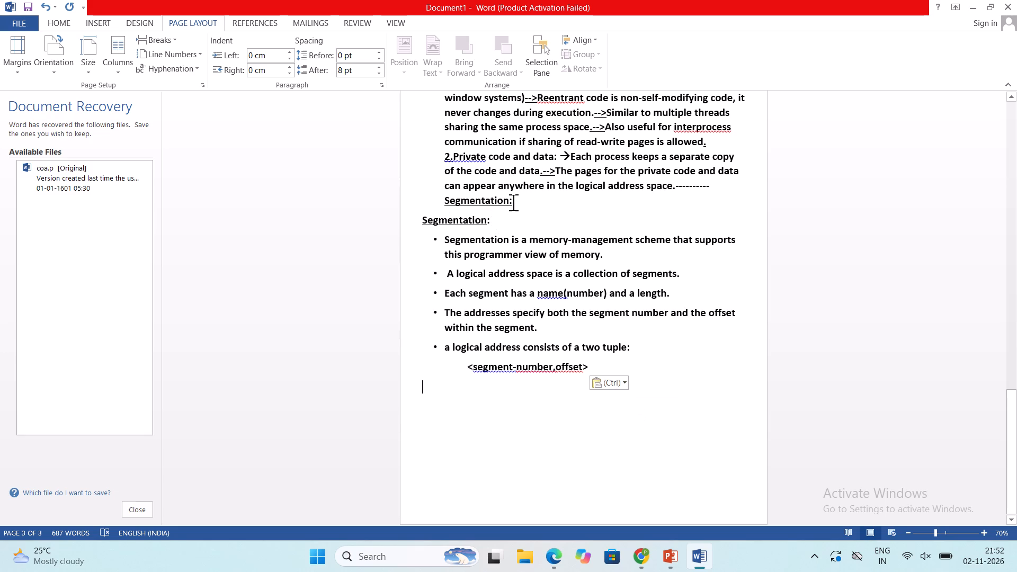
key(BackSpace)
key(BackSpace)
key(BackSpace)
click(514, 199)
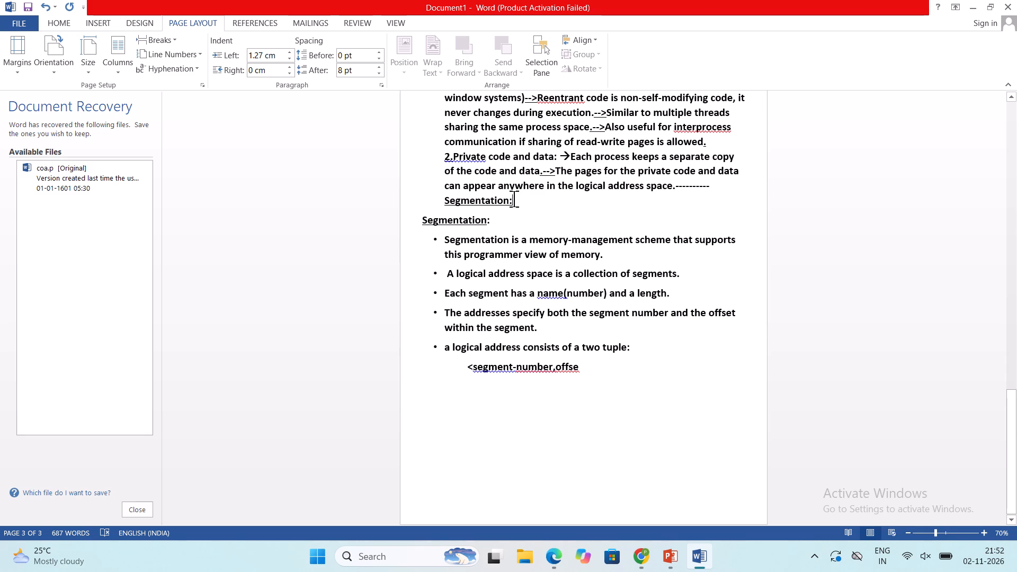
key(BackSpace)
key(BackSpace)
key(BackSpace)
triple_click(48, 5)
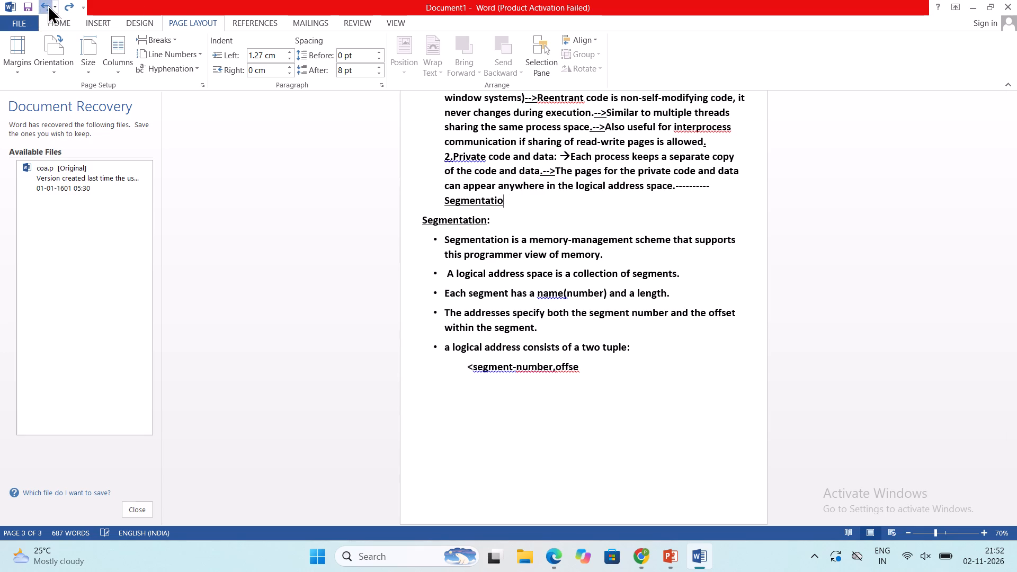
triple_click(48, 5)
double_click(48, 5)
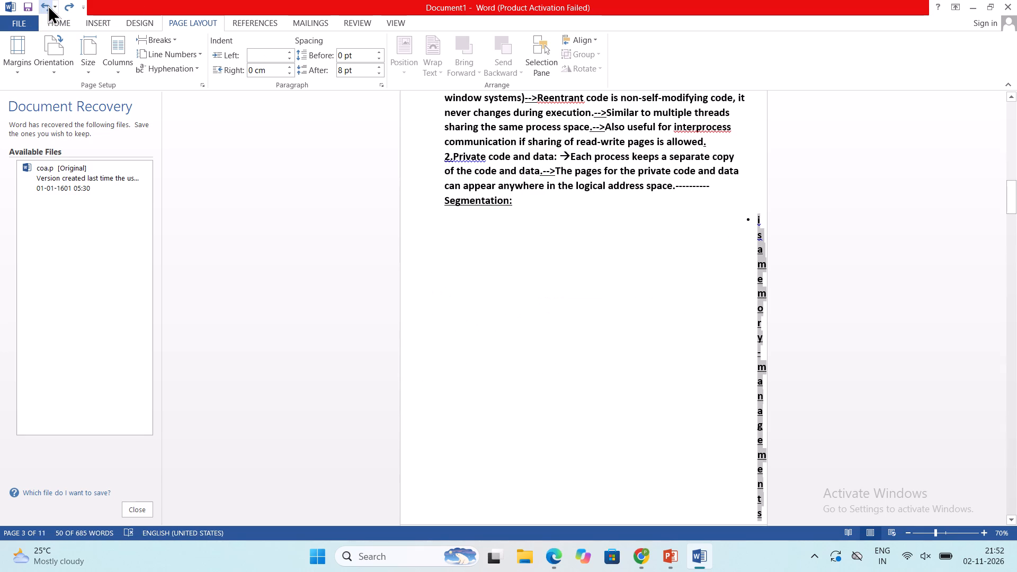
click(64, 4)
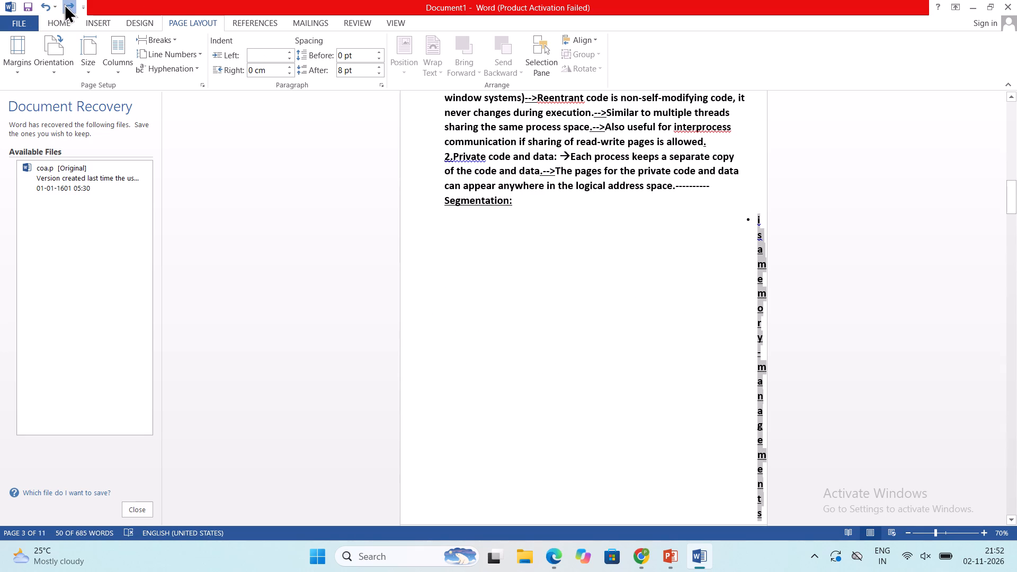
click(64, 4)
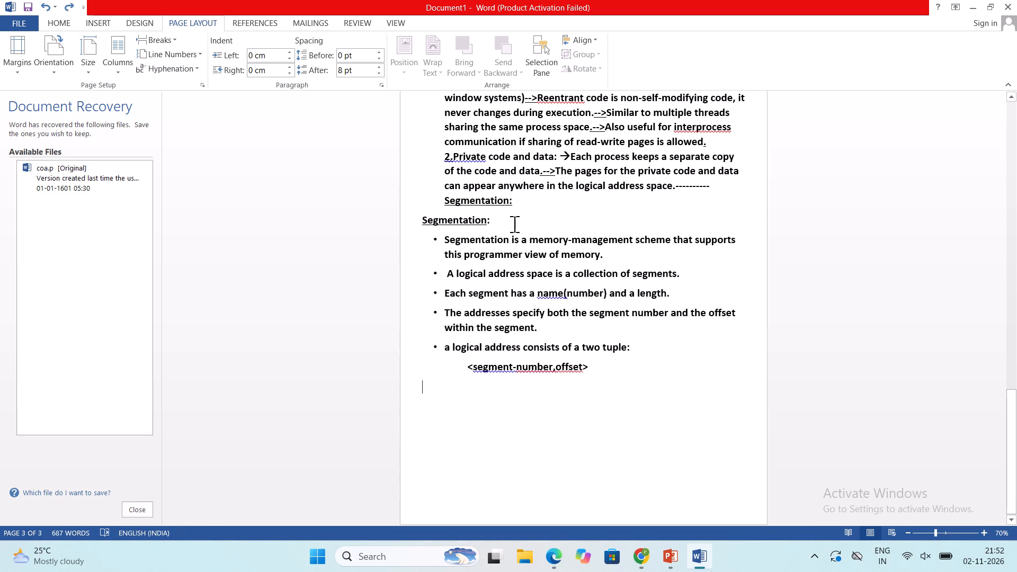
Delete the first of the two "Segmentation:" headings, together with its line break, leaving the ten hyphens as the paragraph's end.
click(524, 200)
key(BackSpace)
key(BackSpace)
key(BackSpace)
key(BackSpace)
key(BackSpace)
key(BackSpace)
key(BackSpace)
key(BackSpace)
key(BackSpace)
key(BackSpace)
key(BackSpace)
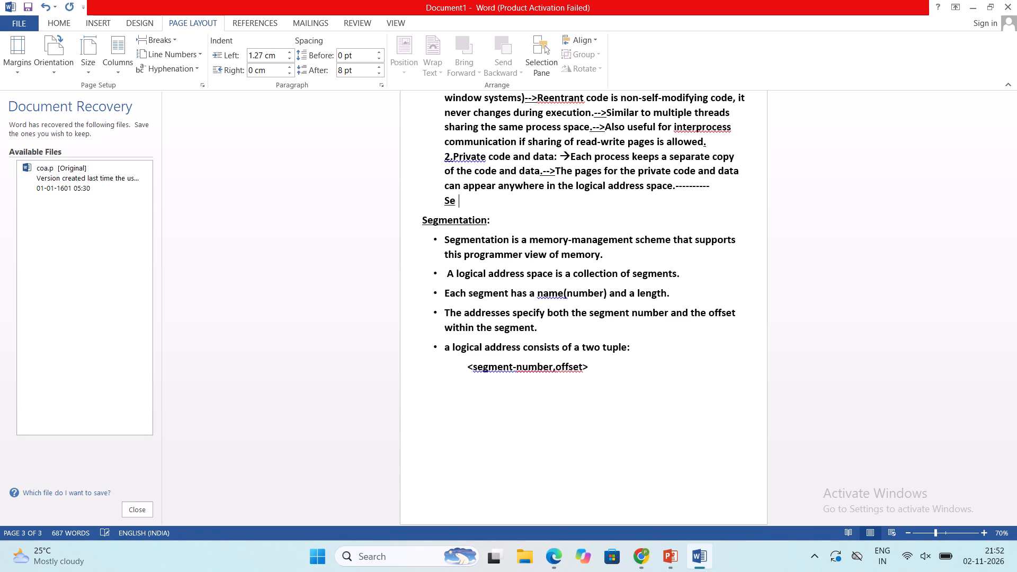
key(BackSpace)
key(BackSpace)
key(BackSpace)
Join the remaining "Segmentation:" heading to the paragraph that ends with the ten hyphens.
key(Down)
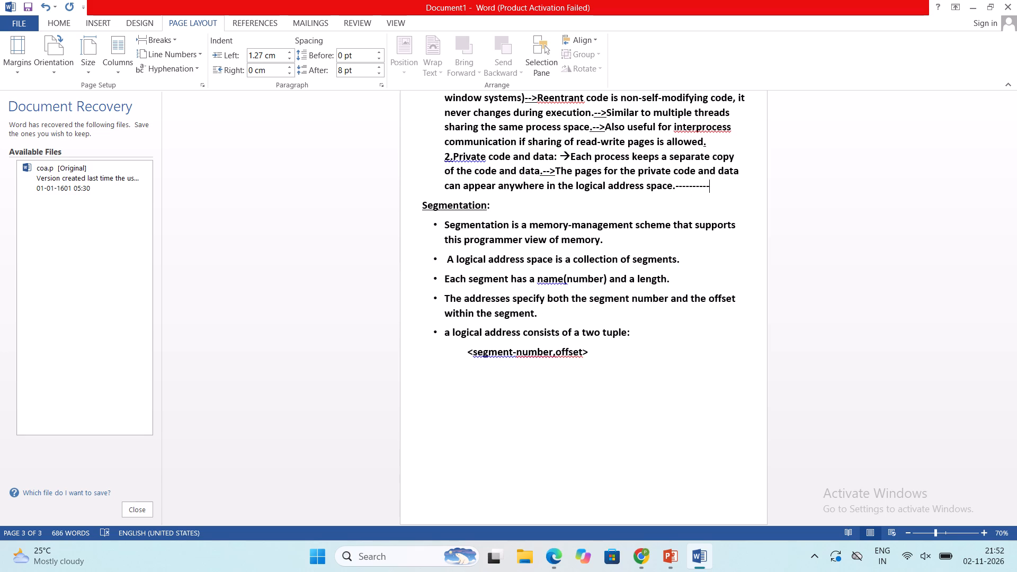
key(Left)
key(Left)
key(Left)
key(Left)
key(Left)
key(Left)
key(Left)
key(Left)
key(Left)
key(Left)
key(Left)
key(Left)
key(Left)
key(BackSpace)
Merge the "Segmentation is a memory-management scheme" bullet into the line after "Segmentation:", separated by a "-->" arrow.
key(Down)
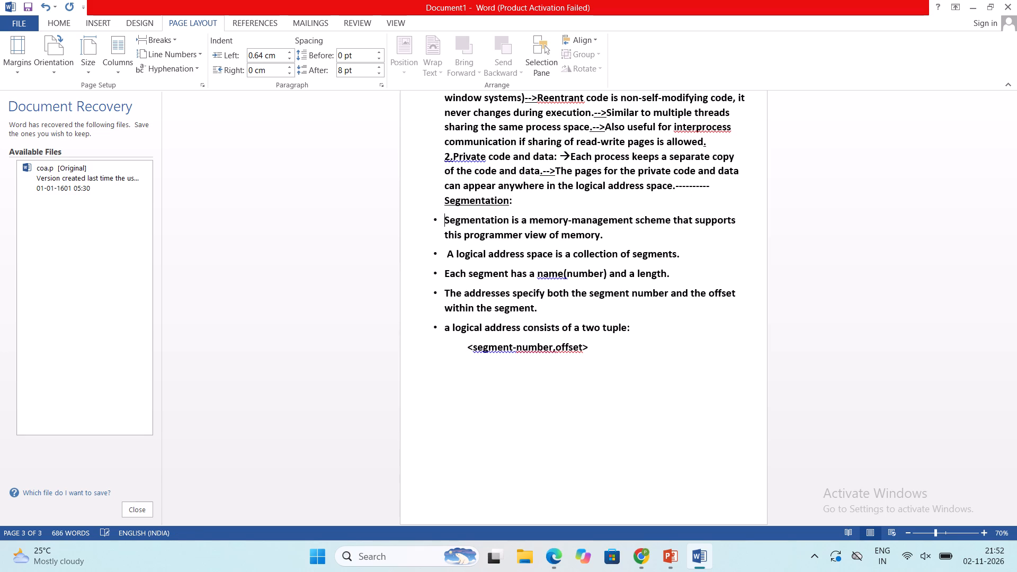
key(BackSpace)
key(BackSpace)
key(BackSpace)
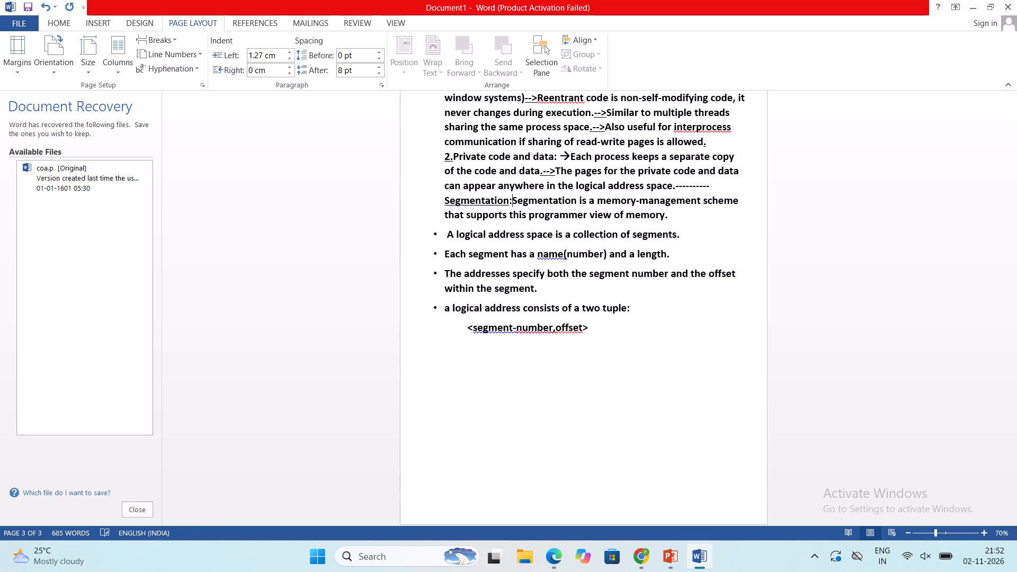
text(--)
key(shift+greater)
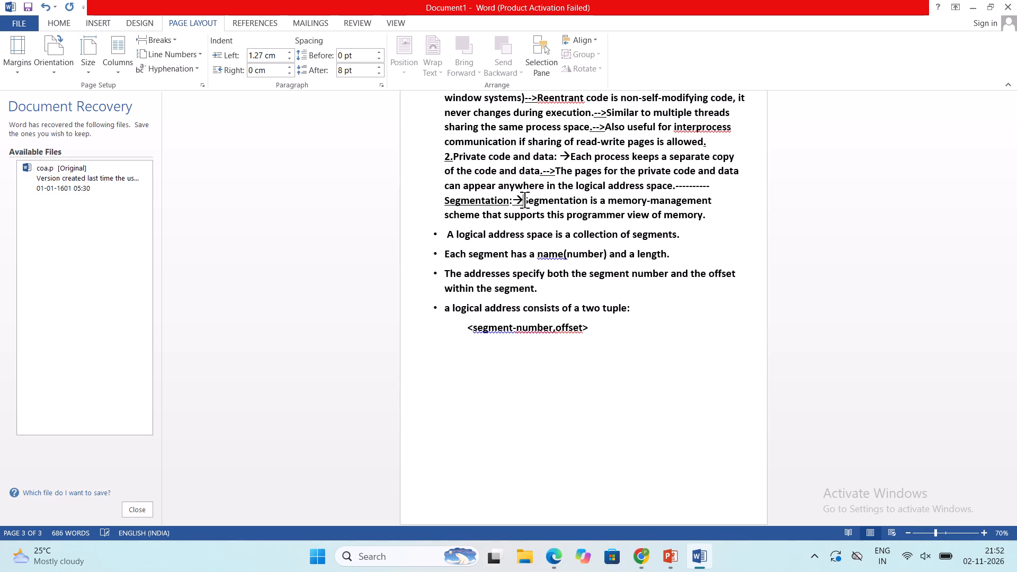
Merge the "A logical address space" bullet after "view of memory.", padding with 20 spaces so it starts on the next line.
key(Down)
key(Down)
key(Left)
key(Left)
key(Left)
key(Left)
key(Left)
key(Left)
key(Left)
key(Left)
key(Left)
key(Left)
key(Left)
key(Left)
key(Left)
key(Left)
key(Left)
key(Left)
key(Left)
key(Left)
key(BackSpace)
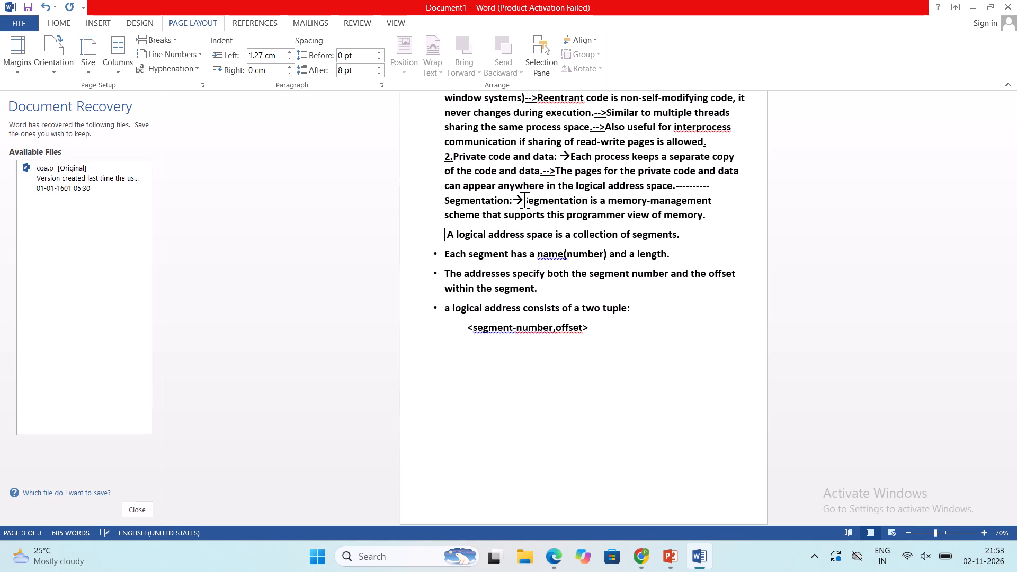
key(BackSpace)
key(BackSpace)
key(space)
key(space)
key(space)
key(space)
key(space)
key(space)
key(space)
key(space)
key(space)
key(space)
key(space)
key(space)
key(space)
key(space)
key(space)
key(space)
key(space)
key(space)
key(space)
key(space)
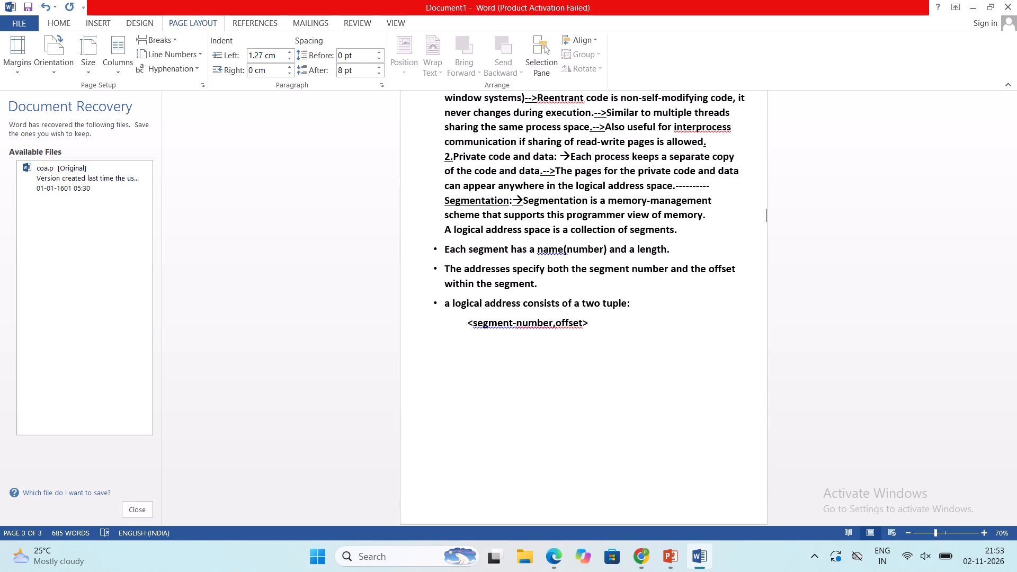
Insert a "-->" arrow before "A logical address space is a collection of segments.".
key(Down)
key(Left)
key(Left)
key(Left)
key(Left)
key(Left)
key(Left)
key(Left)
key(Left)
key(Left)
key(Left)
key(Left)
key(Left)
key(Left)
key(Left)
key(Left)
key(Left)
key(Left)
key(Left)
key(Left)
key(Left)
key(Left)
key(Left)
key(Left)
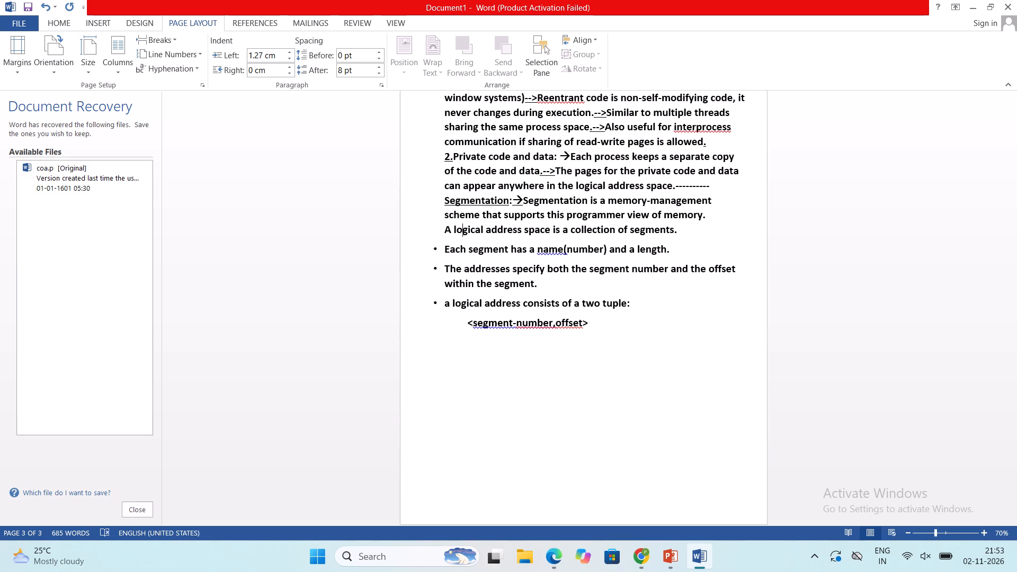
key(Left)
key(Left)
key(Left)
key(Left)
text(--)
key(shift+greater)
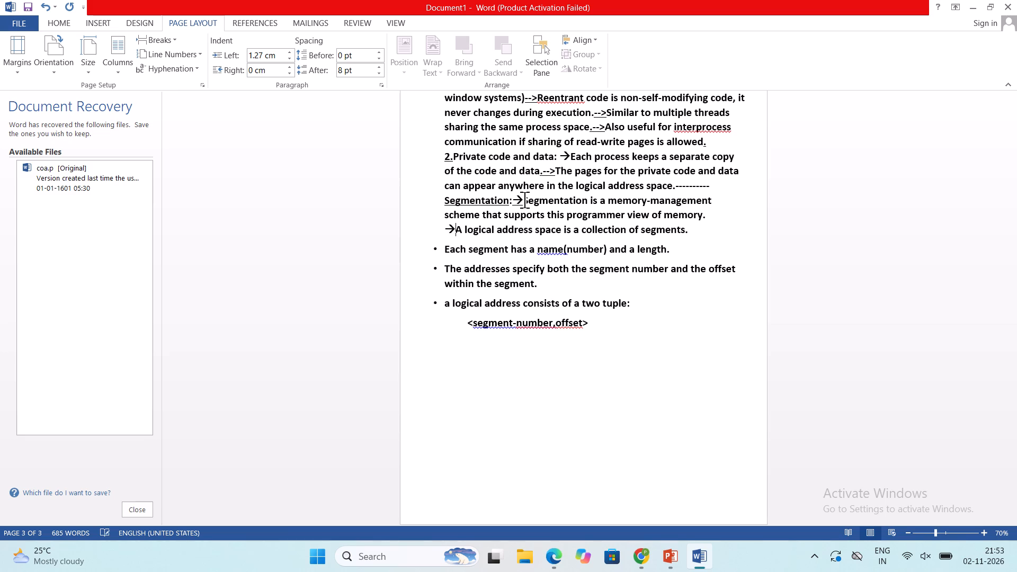
Merge the "Each segment has a name(number)" bullet after "collection of segments.", padding with 20 spaces and a "-->" arrow so it starts the next line.
key(Down)
key(Down)
key(Up)
key(Left)
key(Left)
key(BackSpace)
key(BackSpace)
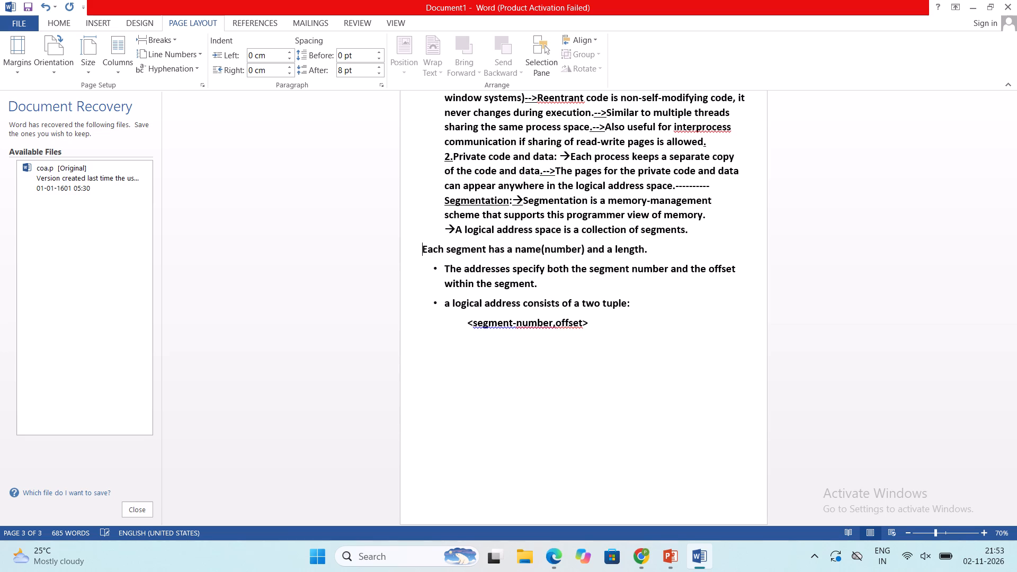
key(BackSpace)
key(space)
key(space)
key(space)
key(space)
key(space)
key(space)
key(space)
key(space)
key(space)
key(space)
key(space)
key(space)
key(space)
key(space)
key(space)
key(space)
key(space)
key(space)
key(space)
key(space)
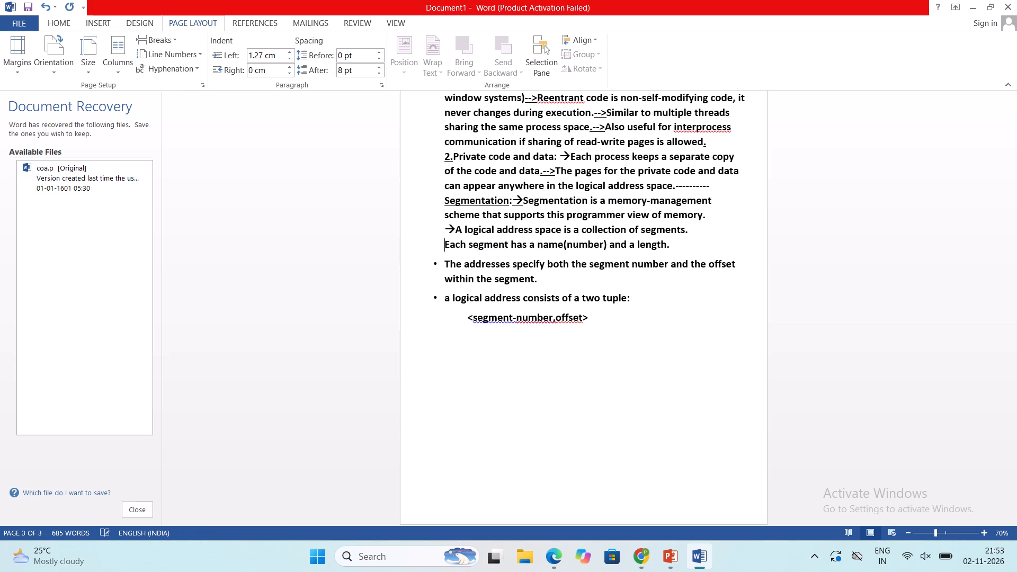
text(--)
key(shift+greater)
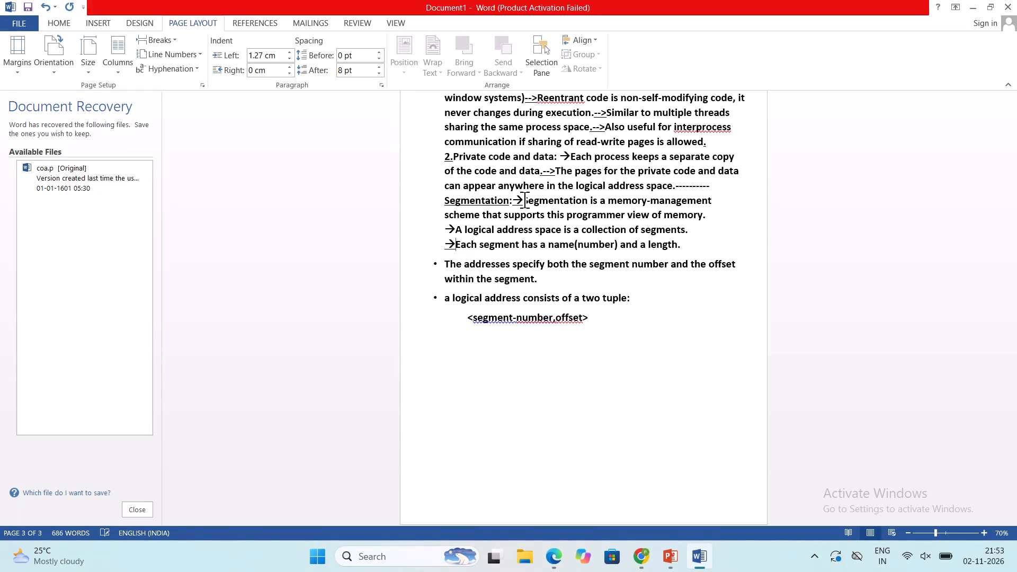
Merge the "The addresses specify" bullet after "and a length.", padding with 20 spaces and a "-->" arrow so it starts the next line.
key(Down)
key(Left)
key(Left)
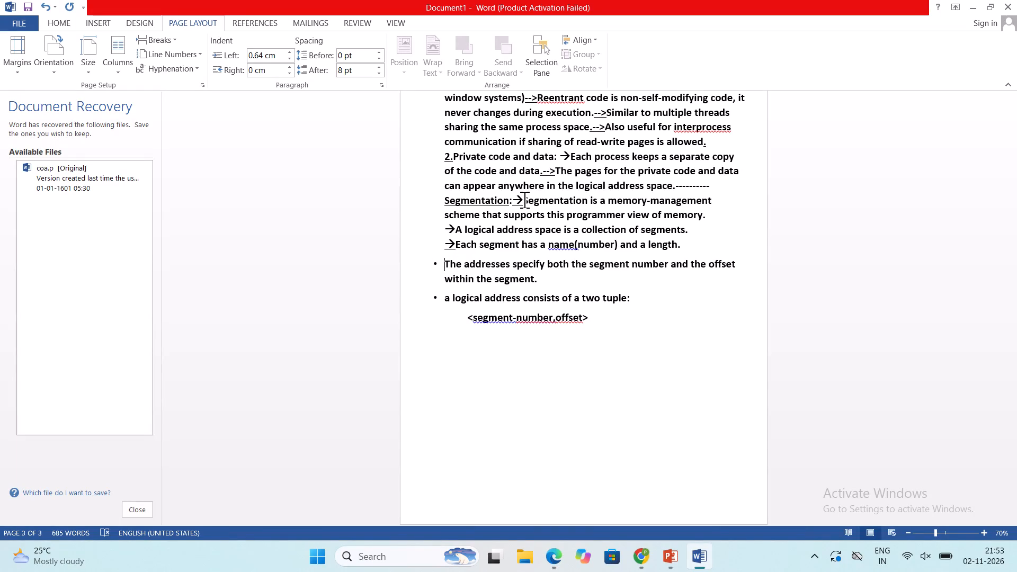
key(BackSpace)
key(BackSpace)
key(BackSpace)
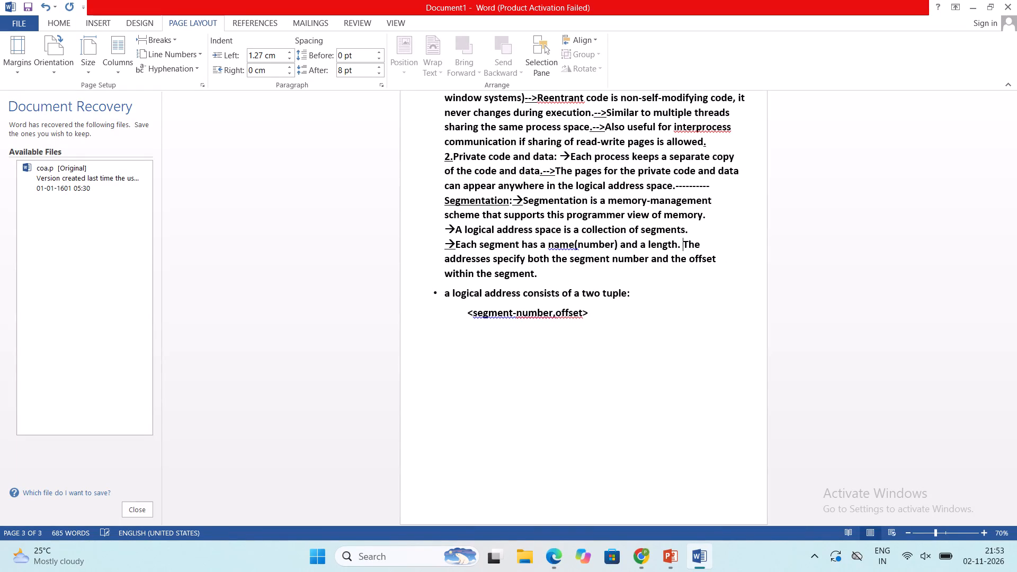
key(space)
key(space)
key(space)
key(space)
key(space)
key(space)
key(space)
key(space)
key(space)
key(space)
key(space)
key(space)
key(space)
key(space)
key(space)
key(space)
key(space)
key(space)
key(space)
key(space)
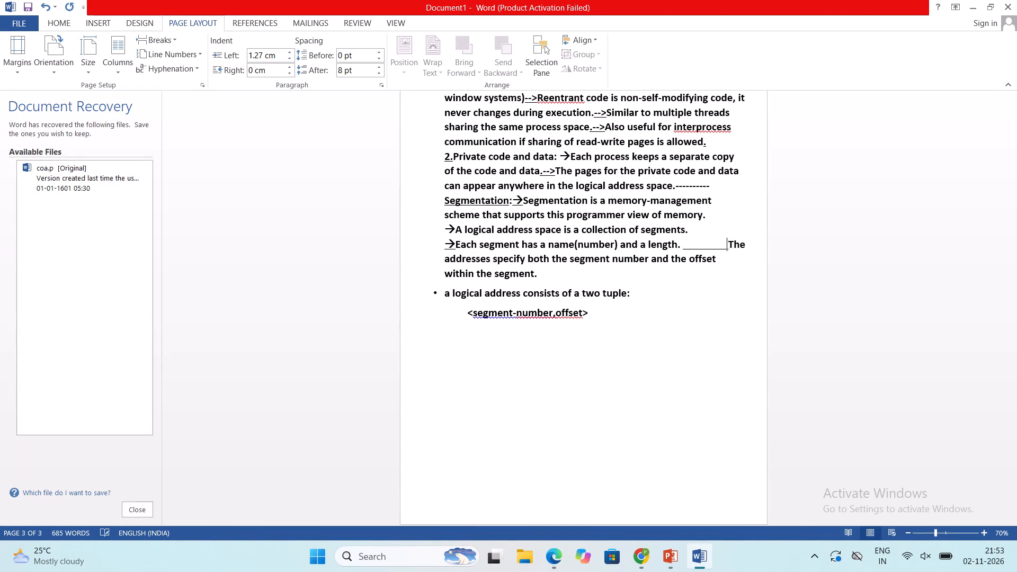
text(--)
key(shift+greater)
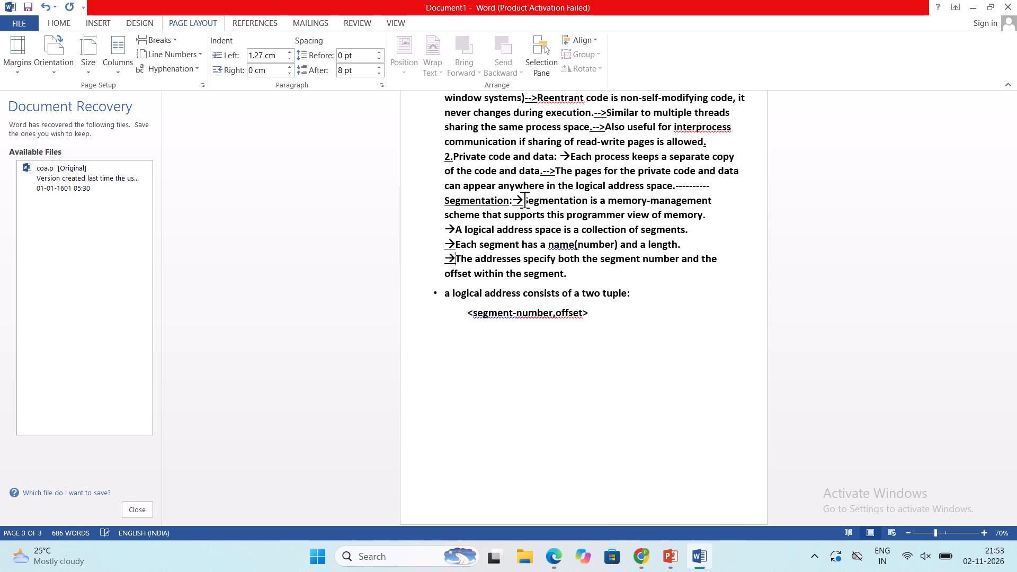
Merge the "a logical address consists of a two tuple" bullet after "within the segment.", separated by a space and a "-->" arrow.
key(Down)
key(Down)
key(Left)
key(Left)
key(Left)
key(BackSpace)
key(BackSpace)
key(BackSpace)
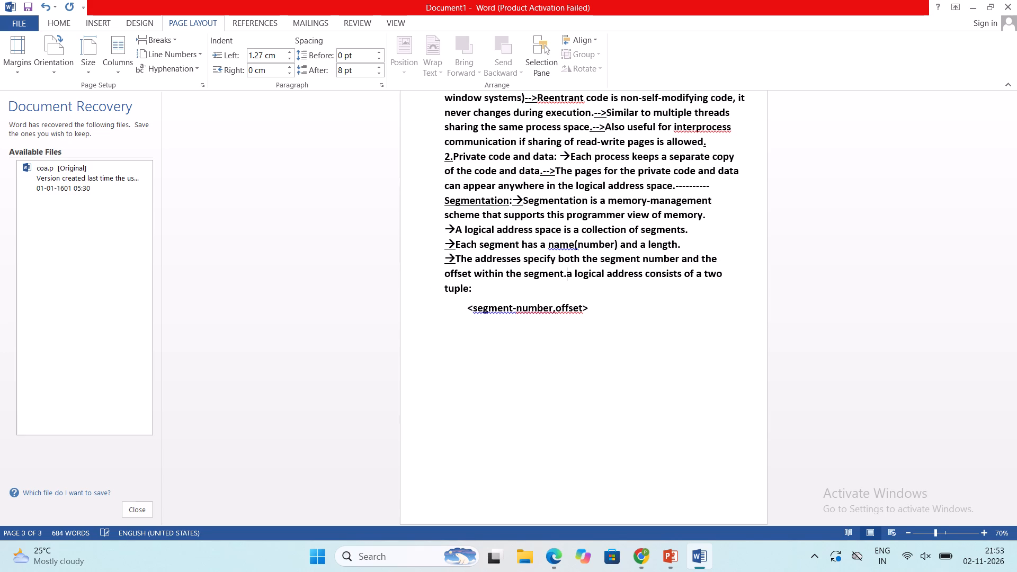
key(space)
text(--)
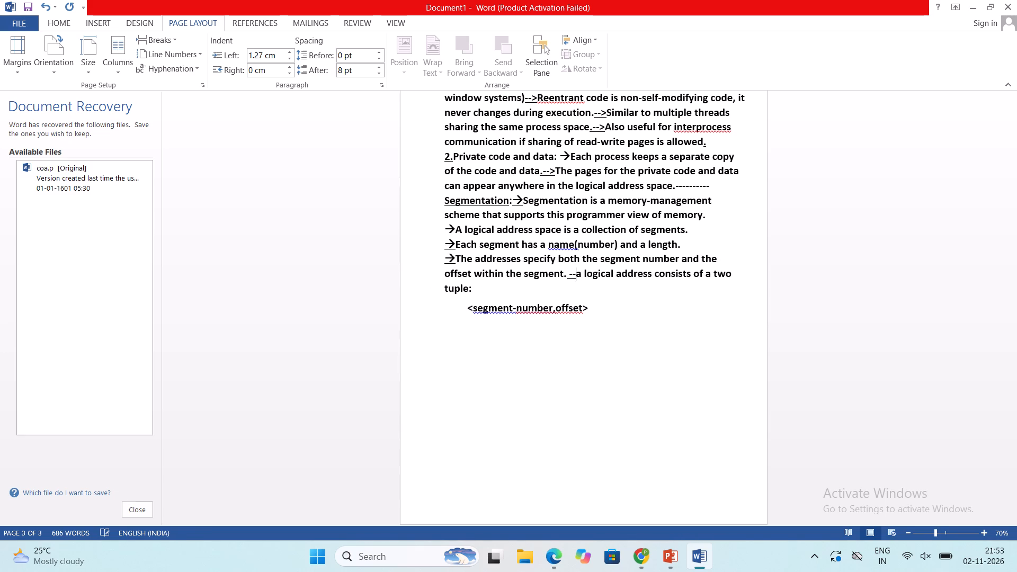
key(shift+greater)
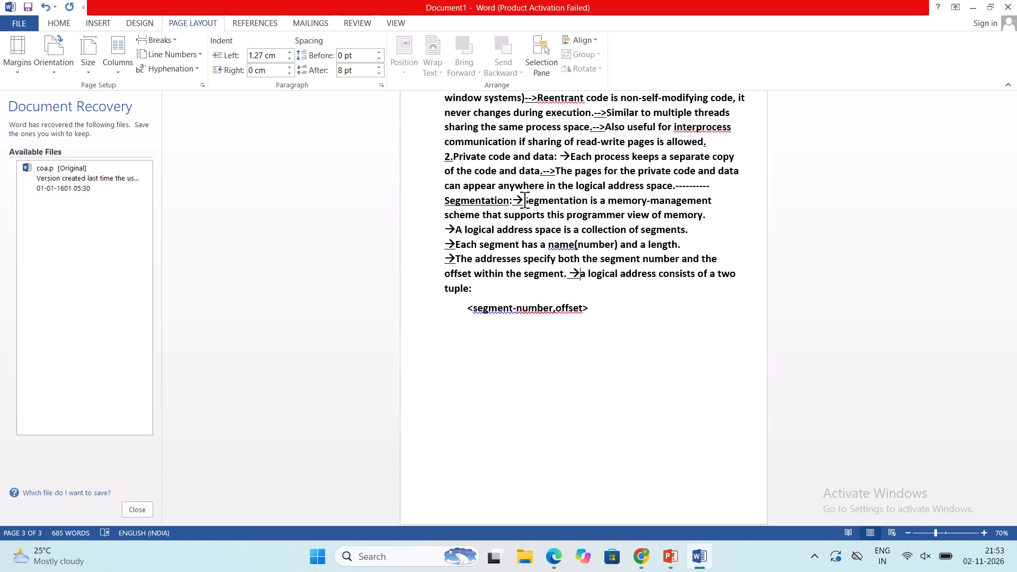
Remove the leading spaces before "<segment-number,offset>" and join it to the line ending in "tuple:".
key(Down)
key(Down)
key(Left)
key(Left)
key(Left)
key(Left)
key(Left)
key(Left)
key(Left)
key(Left)
key(Left)
key(Left)
key(Left)
key(Left)
key(Left)
key(Left)
key(Left)
key(Left)
key(Left)
key(Left)
key(Left)
key(Left)
key(BackSpace)
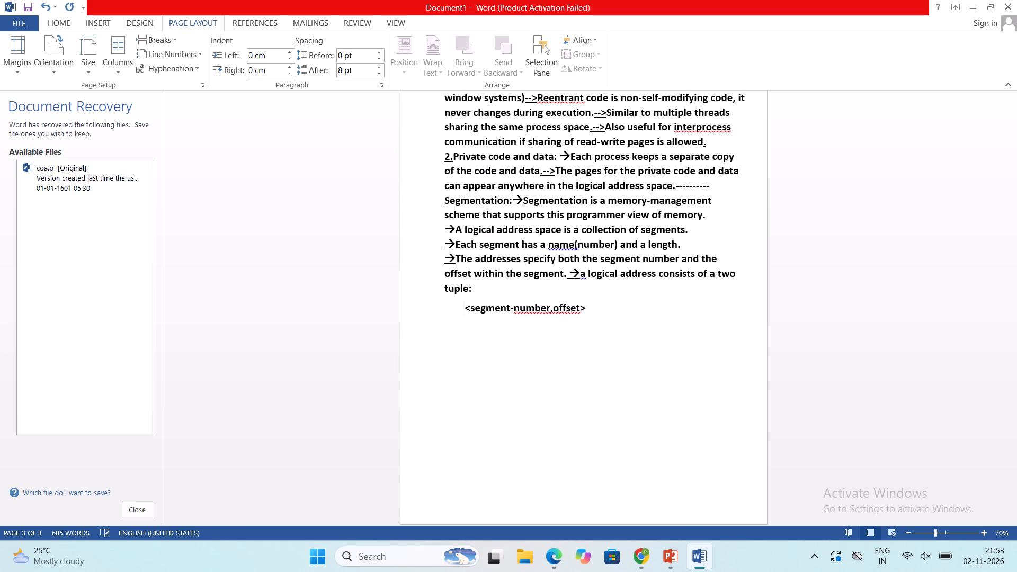
key(BackSpace)
key(BackSpace)
key(BackSpace)
key(BackSpace)
key(BackSpace)
key(BackSpace)
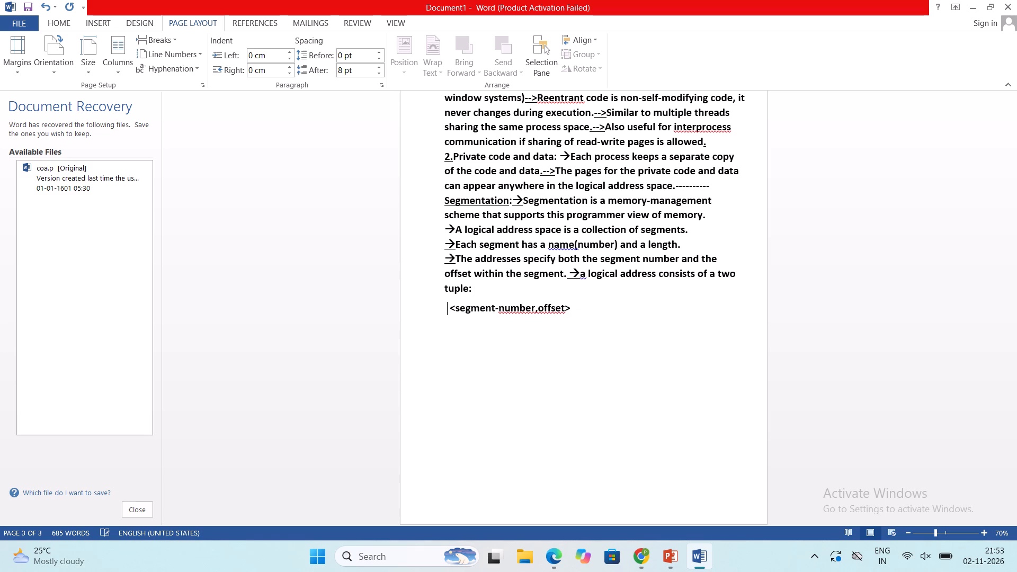
key(BackSpace)
key(BackSpace)
key(BackSpace)
key(BackSpace)
key(BackSpace)
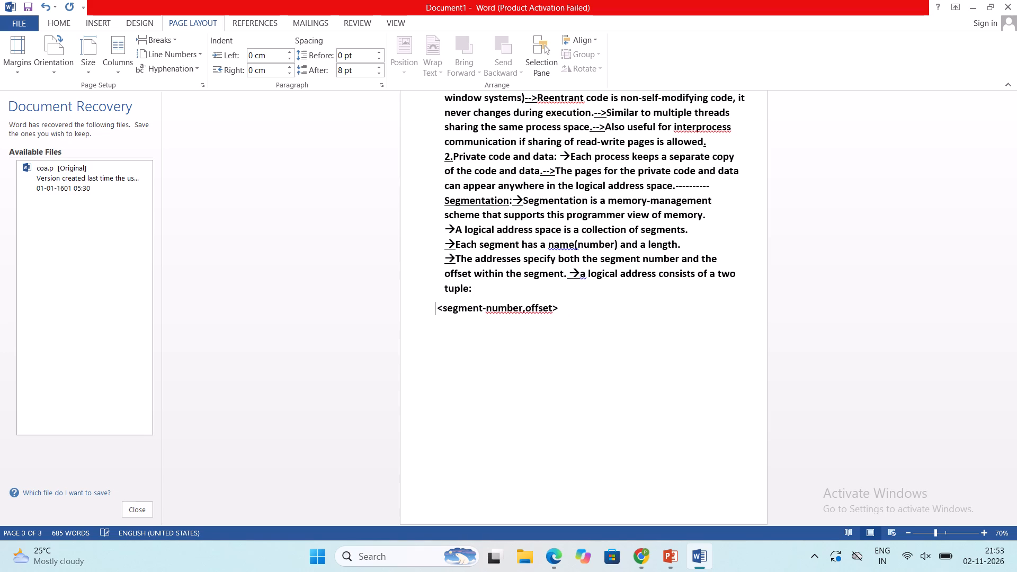
key(BackSpace)
key(BackSpace)
key(BackSpace)
key(BackSpace)
key(BackSpace)
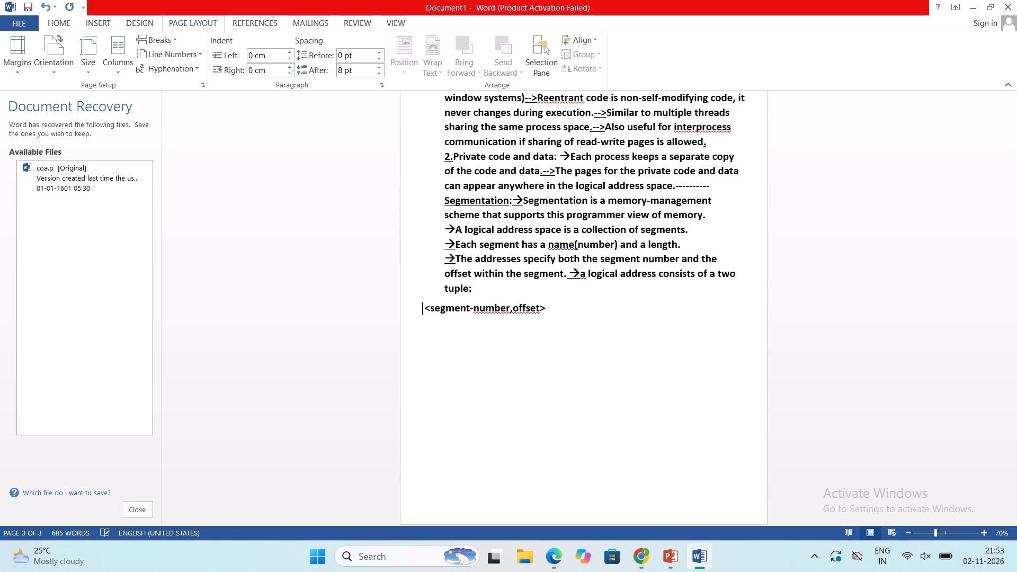
key(BackSpace)
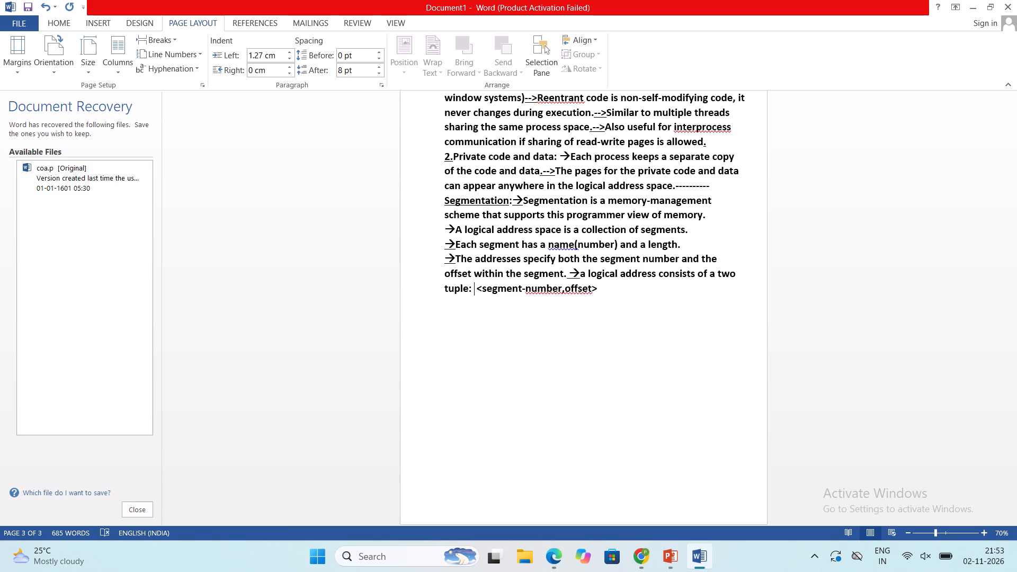
Switch to the Unit-4 Memory Management presentation in PowerPoint and copy all the body text of slide 69.
scroll(524, 200, down, 1)
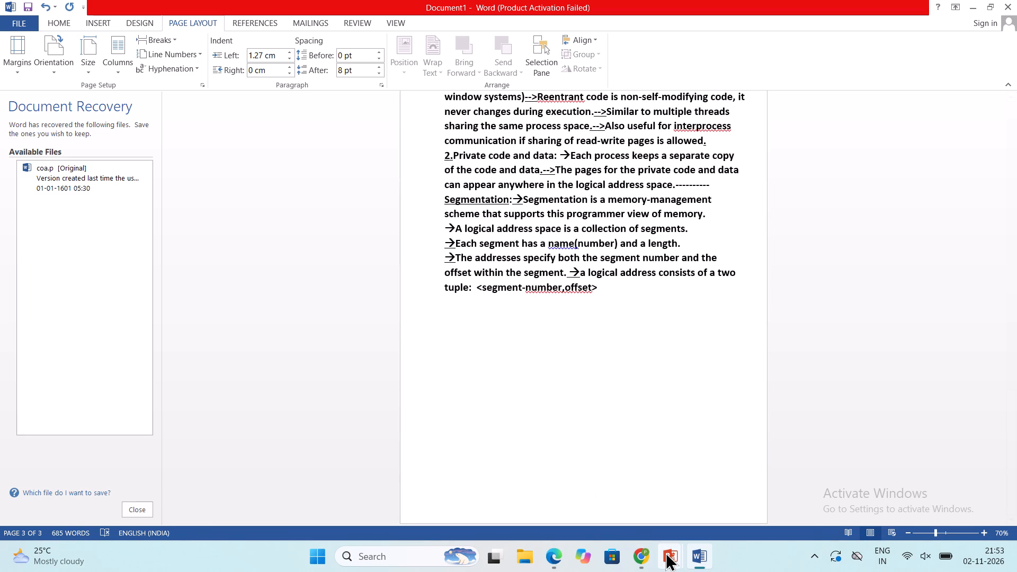
click(665, 552)
click(745, 473)
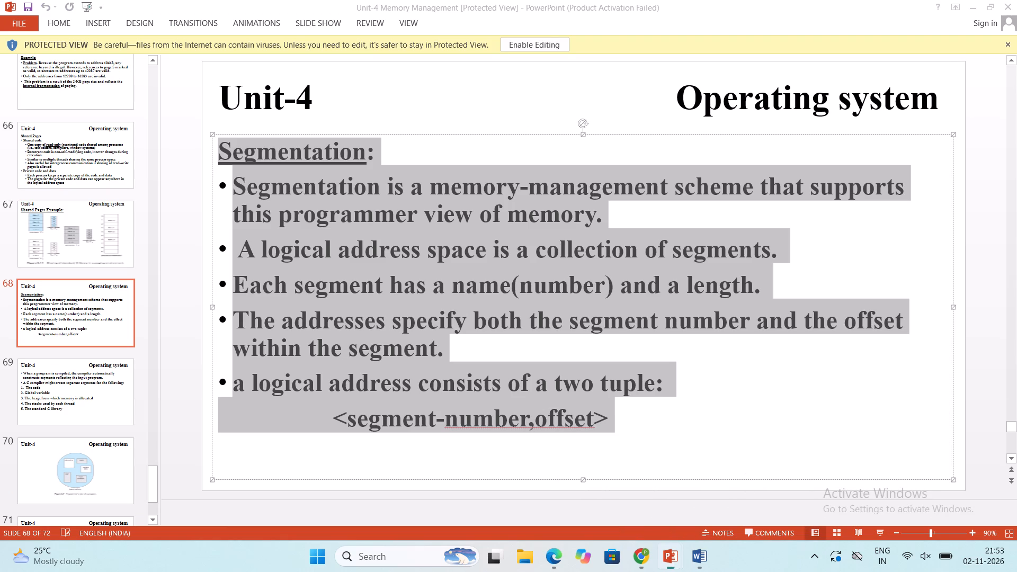
click(55, 373)
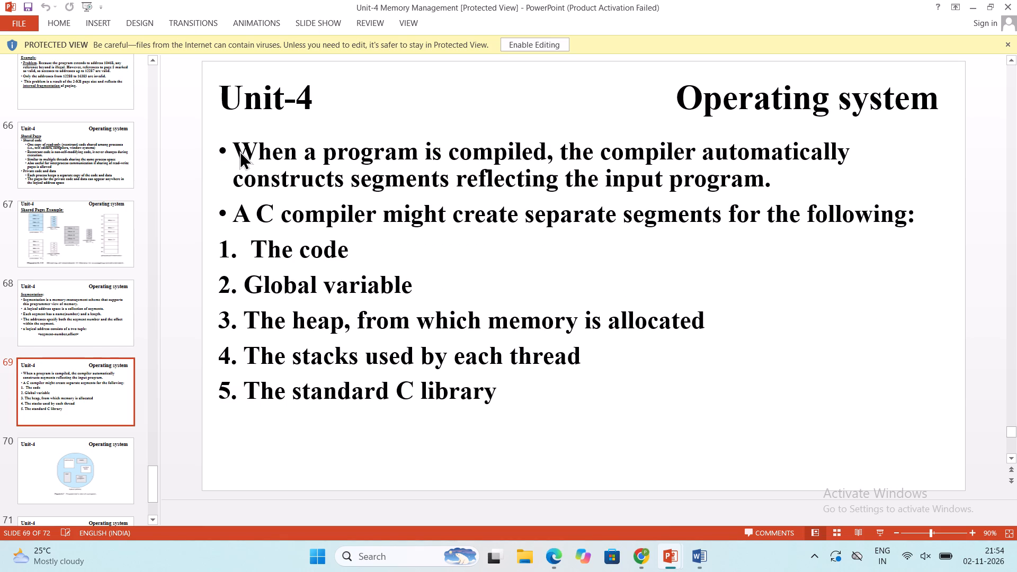
drag(239, 147, 581, 418)
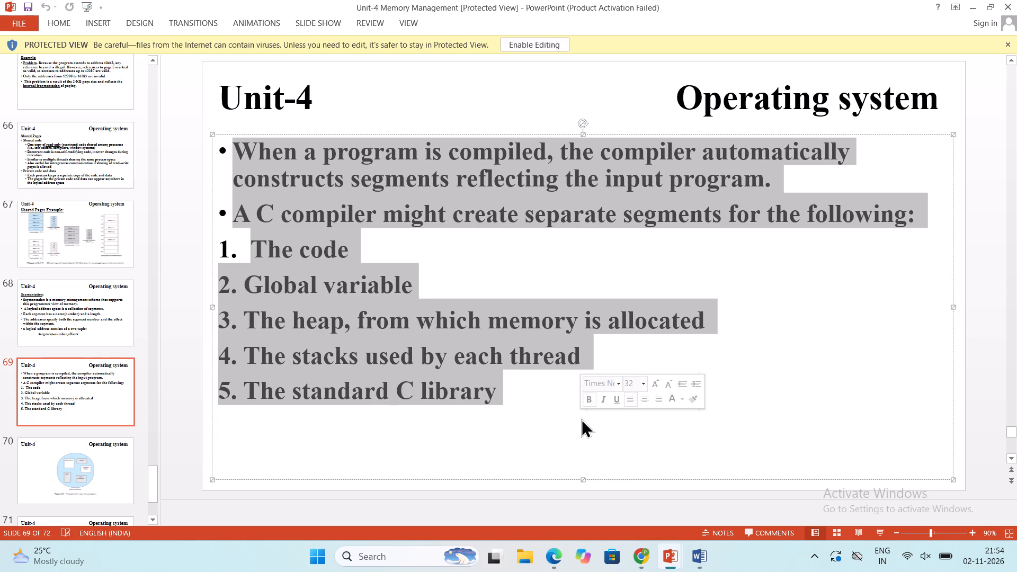
key(ctrl+c)
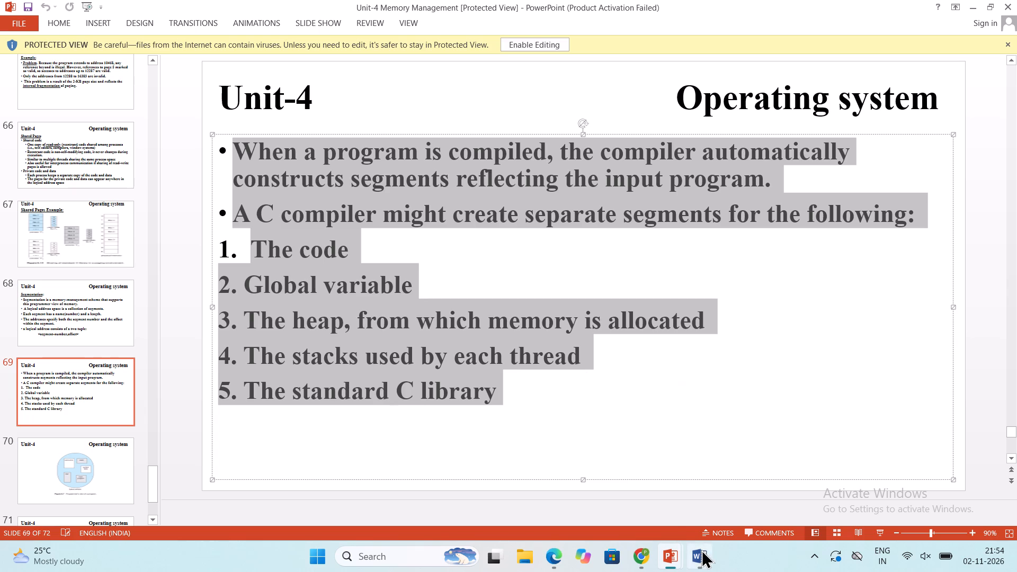
Back in Word, paste the copied slide text on a new line directly below "<segment-number,offset>".
click(701, 544)
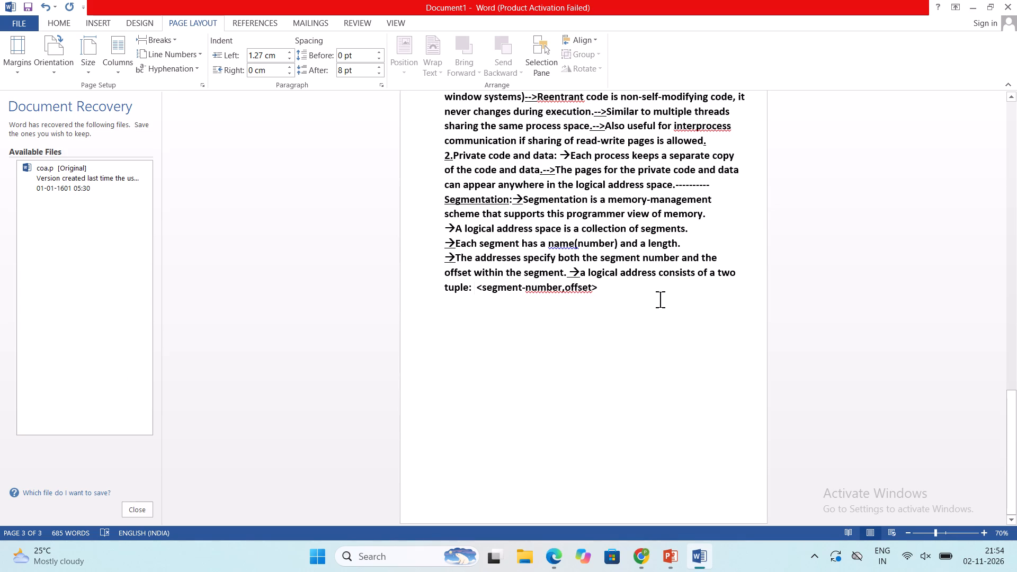
click(660, 299)
key(shift+Return)
key(ctrl+v)
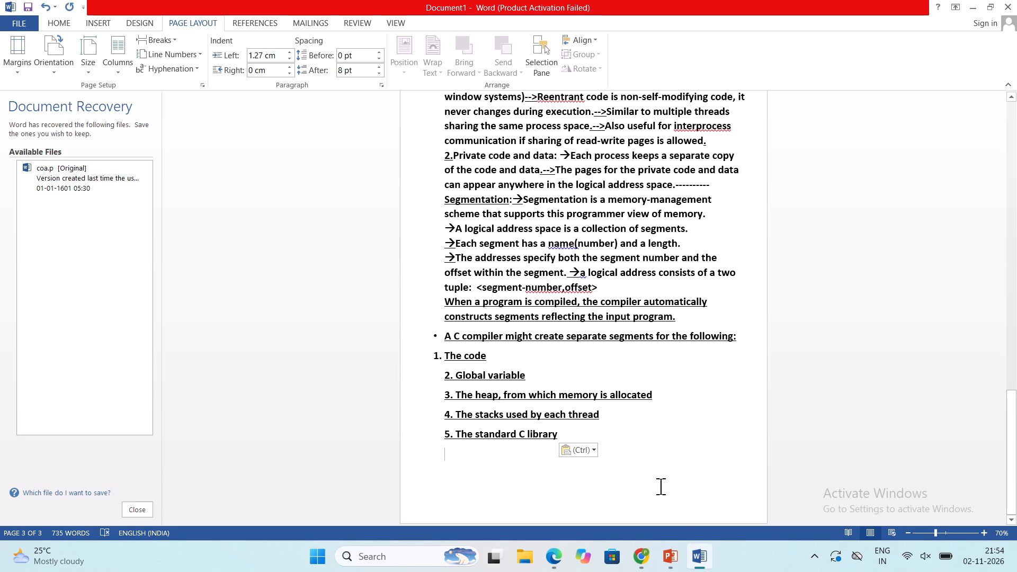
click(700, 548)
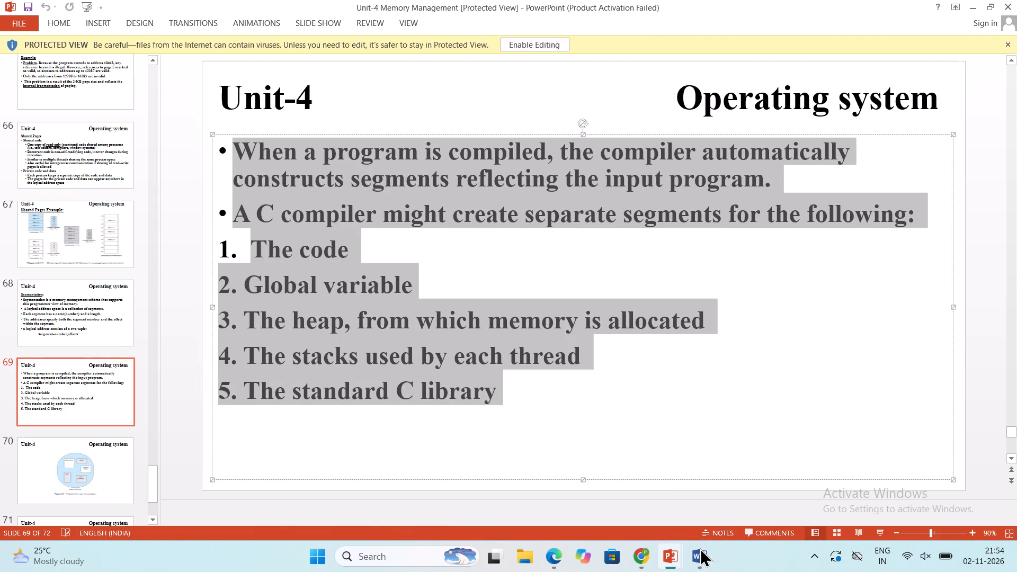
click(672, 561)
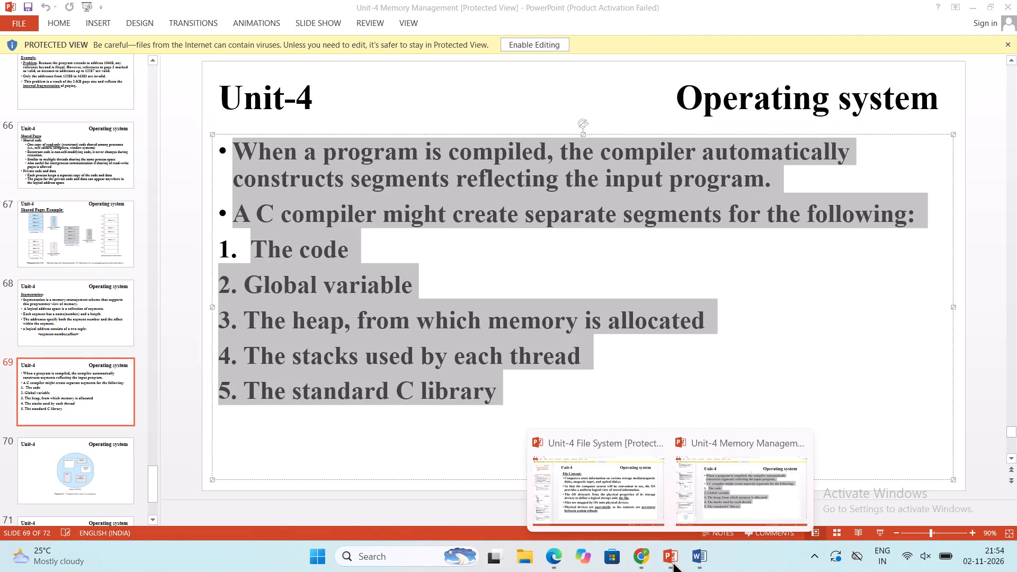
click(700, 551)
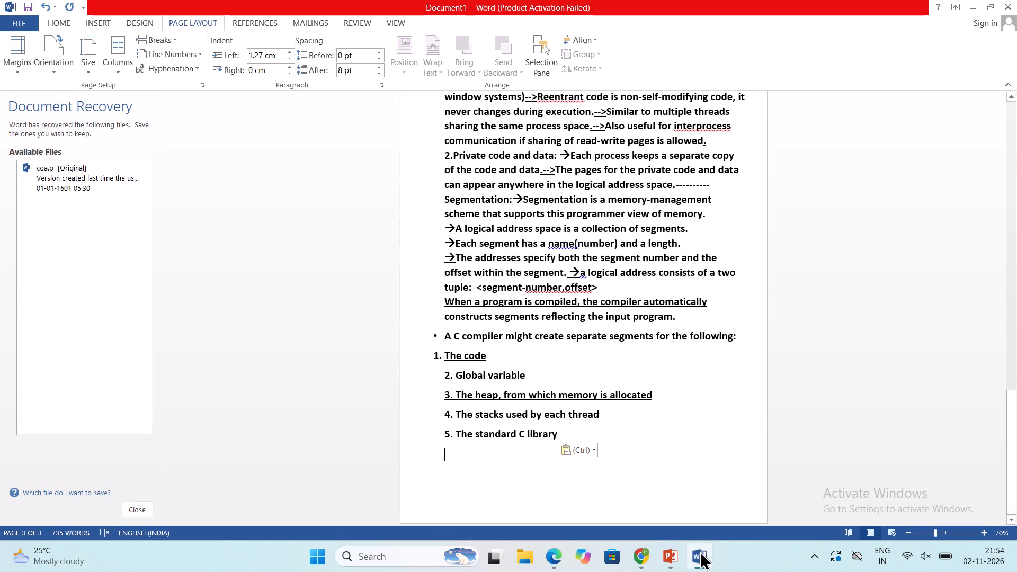
Remove the underline from all the pasted text, from "When a program is compiled" through "5. The standard C library".
drag(444, 300, 494, 372)
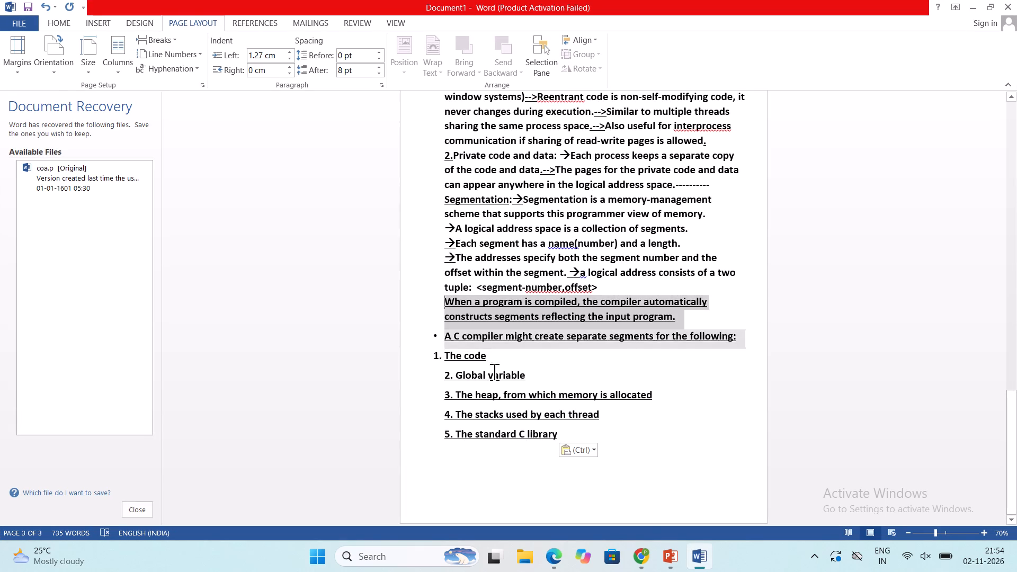
drag(494, 372, 587, 462)
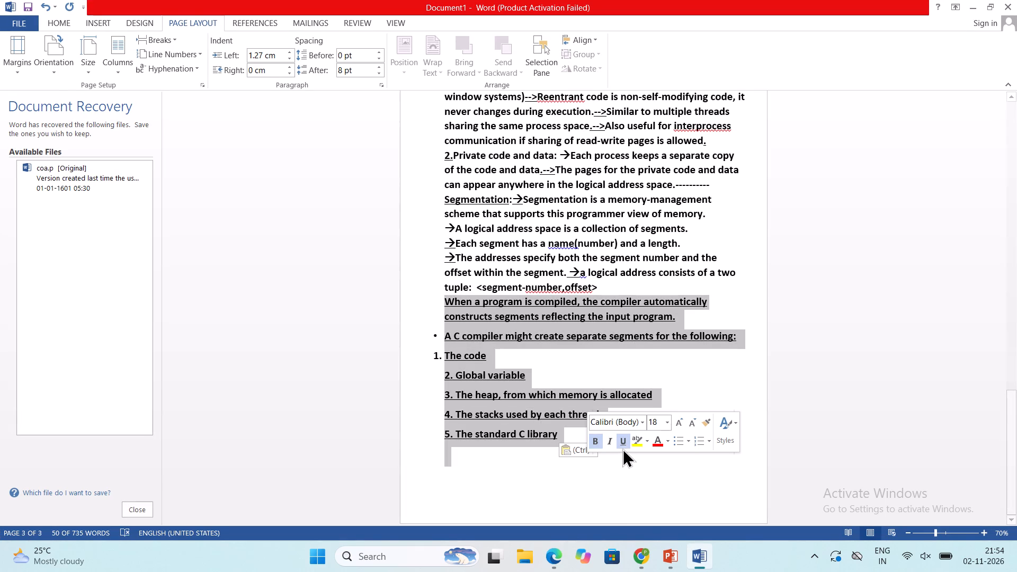
click(622, 448)
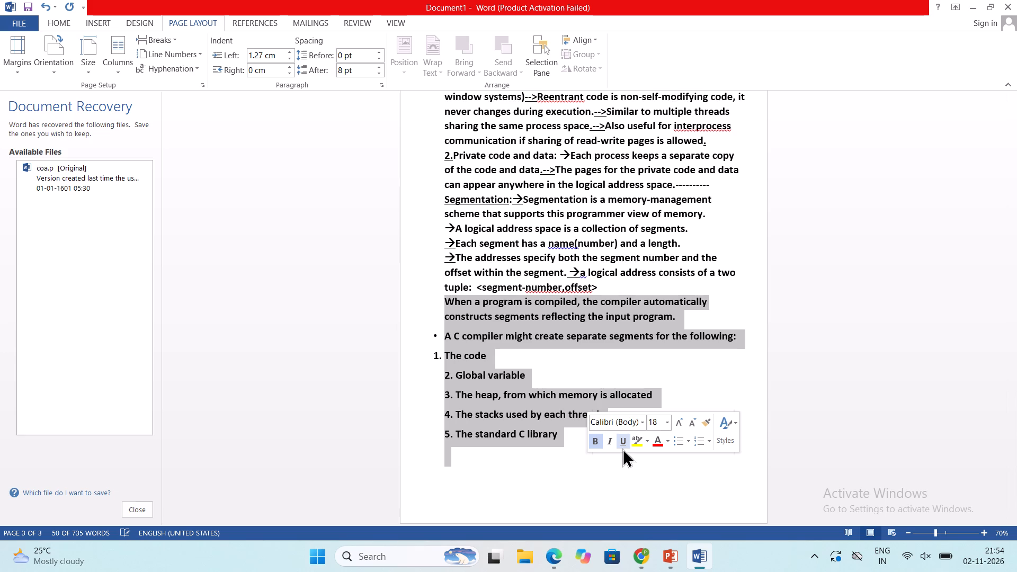
Insert a "-->" arrow before "When a program is compiled".
click(441, 300)
click(441, 300)
text(--)
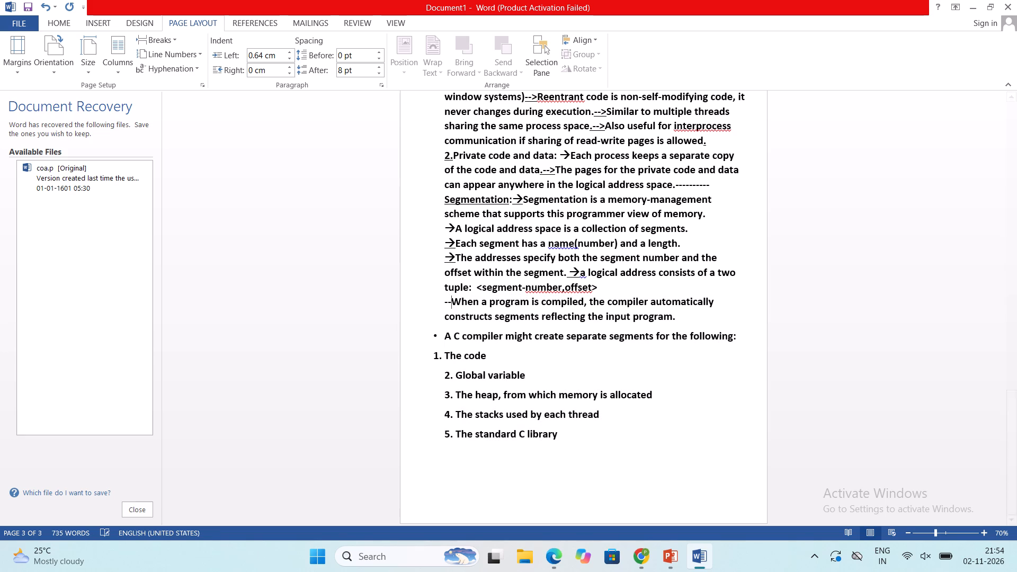
key(shift+greater)
Remove the bullet from "A C compiler might create separate segments" and join it to the preceding sentence with a "-->" arrow.
key(Down)
key(Down)
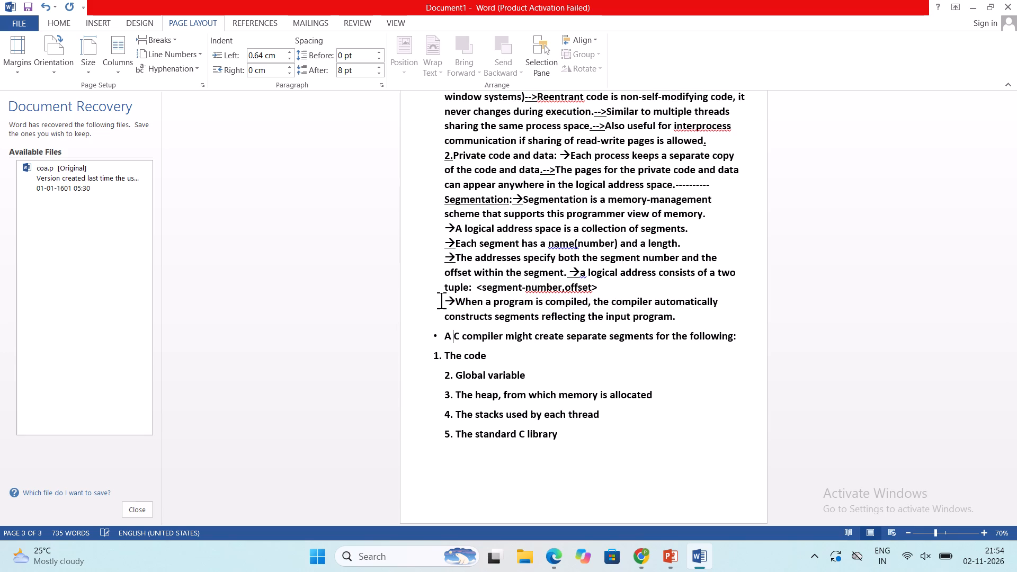
key(Left)
key(Left)
key(BackSpace)
key(BackSpace)
key(BackSpace)
key(BackSpace)
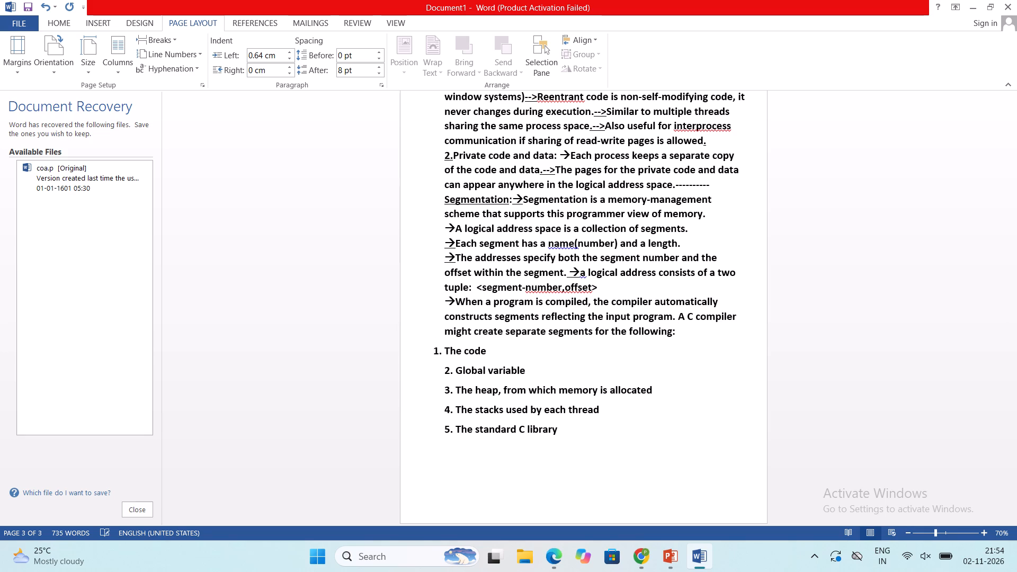
text(--)
key(shift+greater)
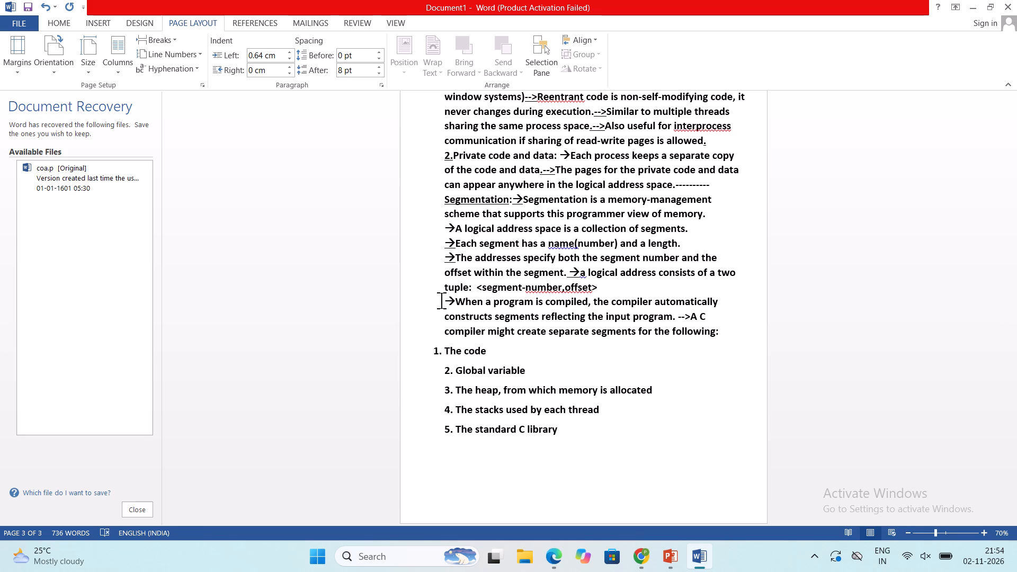
Merge the "The code" list item into the line ending "for the following:", replacing its automatic numbering with a plain "1.".
key(Down)
key(Down)
key(Left)
key(Left)
key(Left)
key(Left)
key(Left)
key(Left)
key(Left)
key(Left)
key(Left)
key(Left)
key(Left)
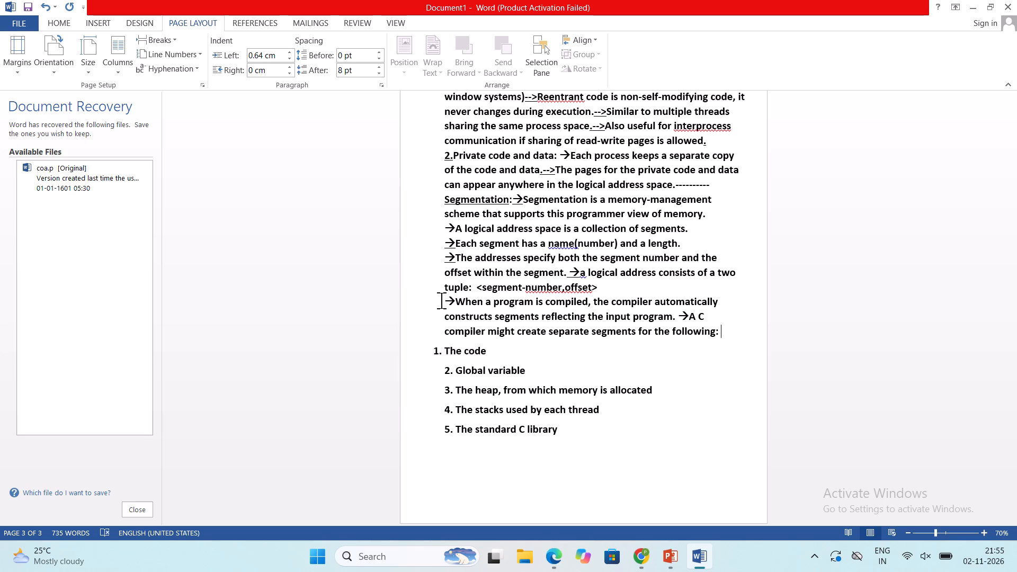
key(Down)
key(Left)
key(Left)
key(Left)
key(Left)
key(Left)
key(Left)
key(Left)
key(Left)
key(Left)
key(Left)
key(BackSpace)
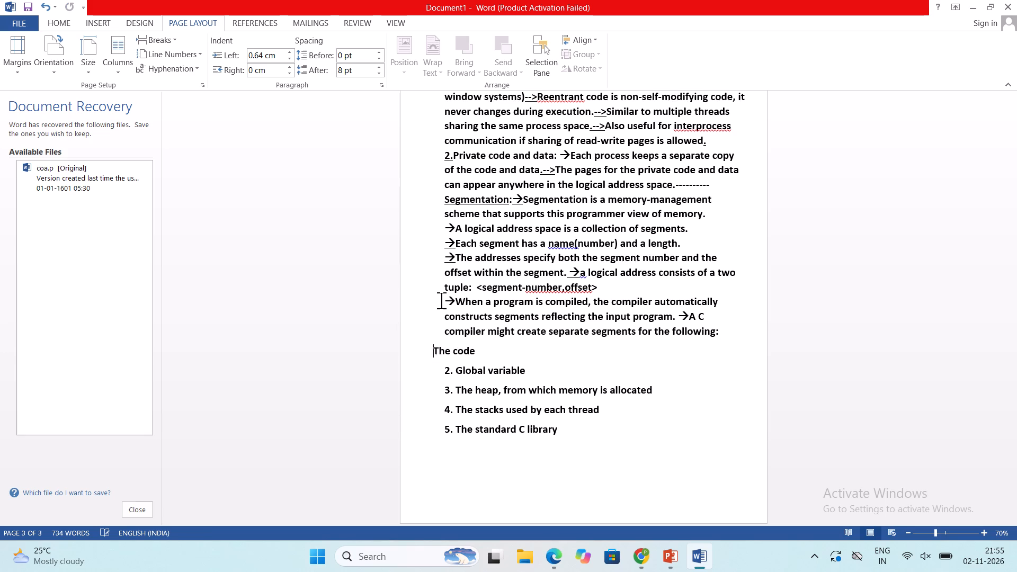
key(BackSpace)
key(BackSpace)
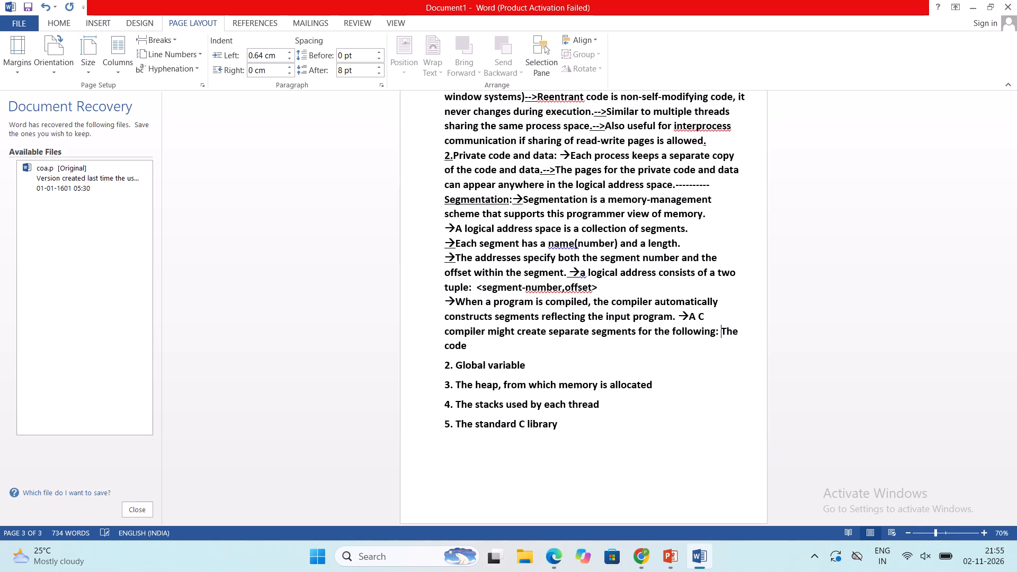
key(1)
key(period)
Join "2. Global variable" onto the same line after "1.The code", separated by a comma.
key(Down)
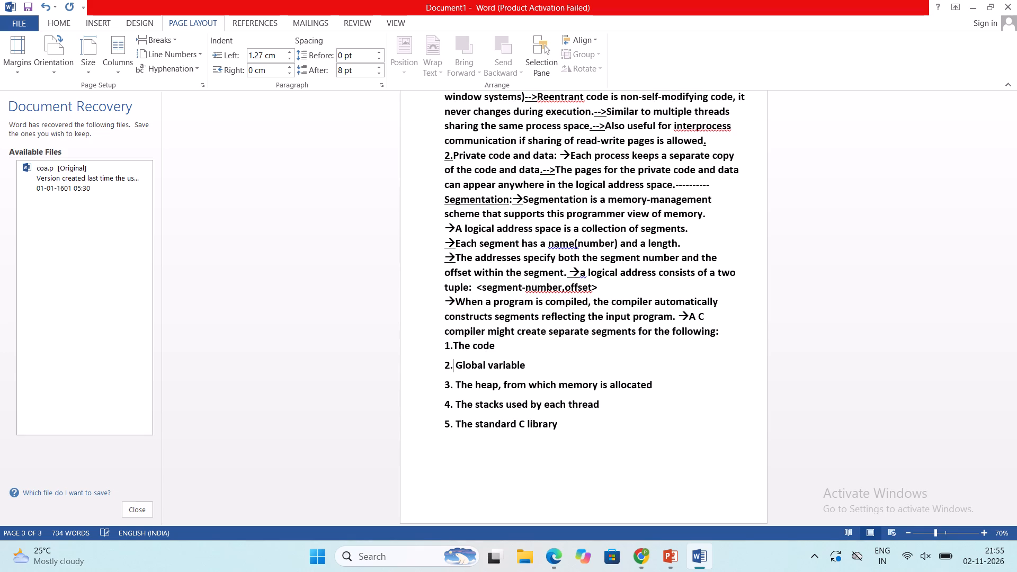
key(Left)
key(Left)
key(BackSpace)
key(BackSpace)
key(BackSpace)
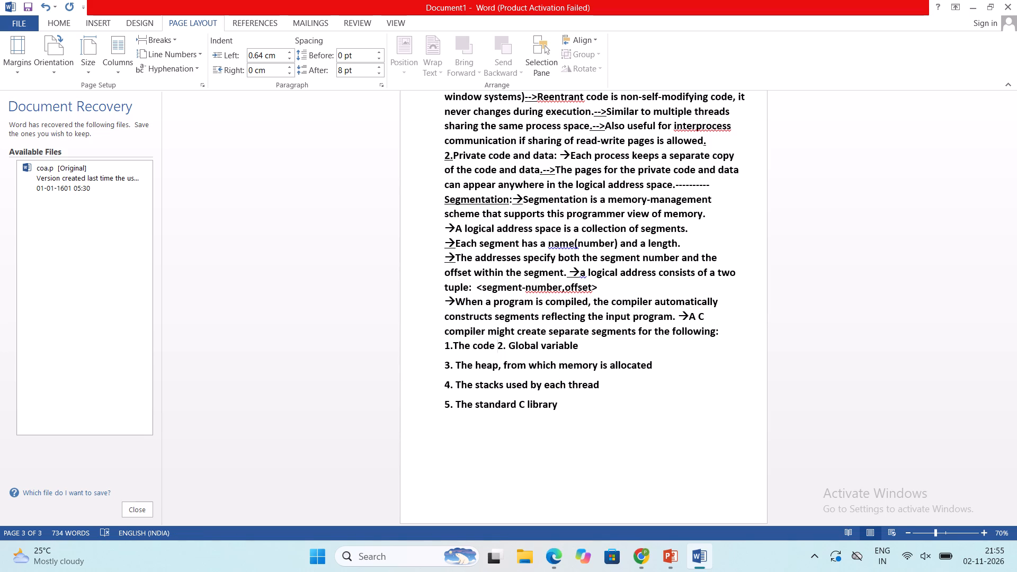
key(comma)
Join "3. The heap, from which memory is allocated" onto the line after "Global variable", separated by a space and comma.
key(Down)
key(Left)
key(Left)
key(Left)
key(Left)
key(Left)
key(Left)
key(Left)
key(Left)
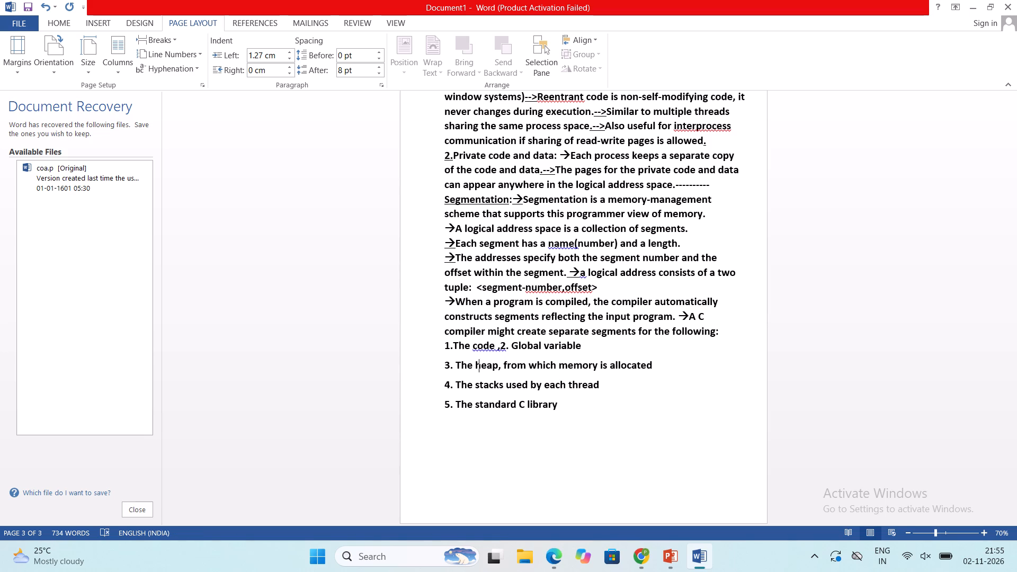
key(Left)
key(Left)
key(Left)
key(Left)
key(BackSpace)
key(BackSpace)
key(BackSpace)
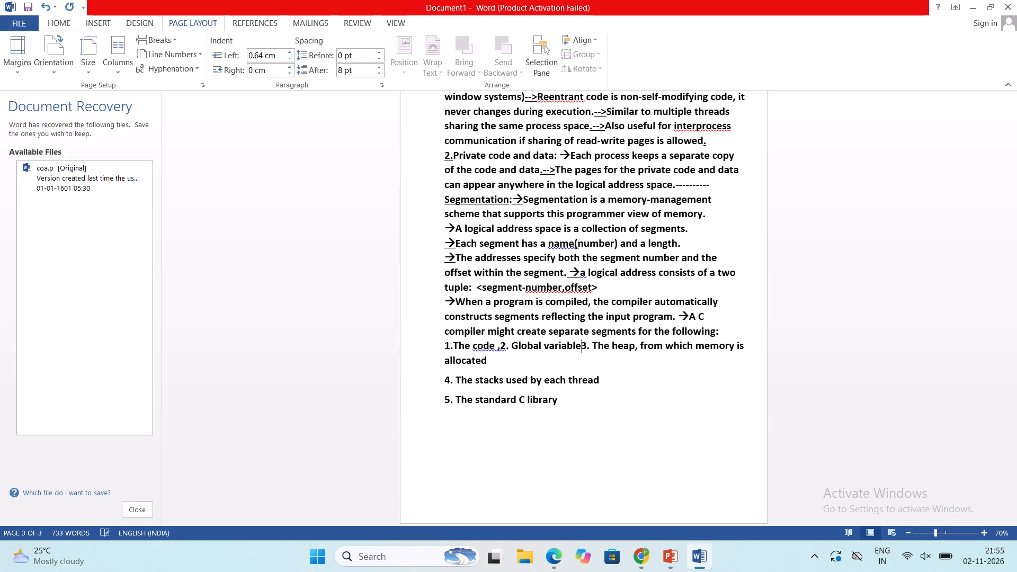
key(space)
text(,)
Join "4. The stacks used by each thread" onto the end of the heap item.
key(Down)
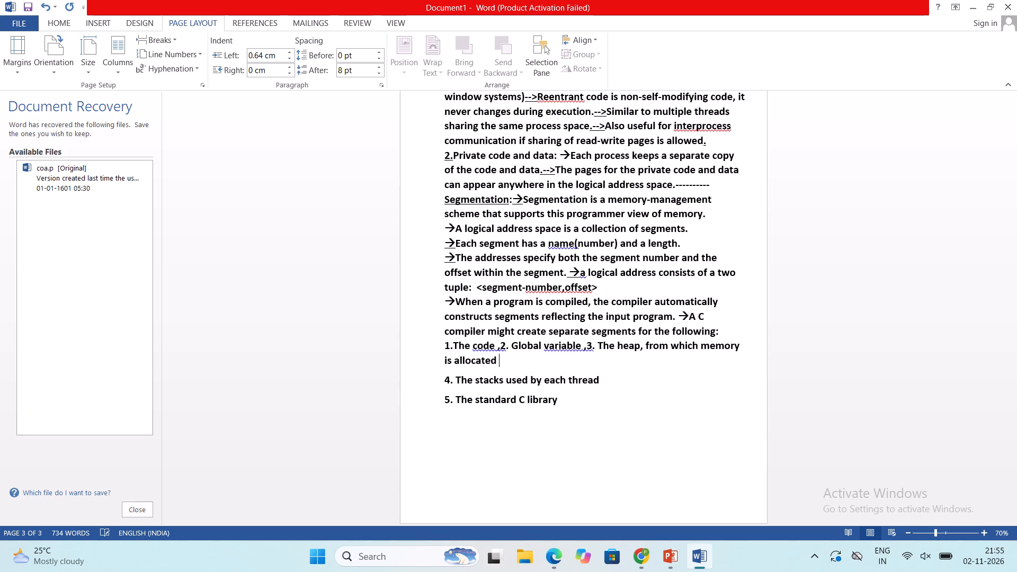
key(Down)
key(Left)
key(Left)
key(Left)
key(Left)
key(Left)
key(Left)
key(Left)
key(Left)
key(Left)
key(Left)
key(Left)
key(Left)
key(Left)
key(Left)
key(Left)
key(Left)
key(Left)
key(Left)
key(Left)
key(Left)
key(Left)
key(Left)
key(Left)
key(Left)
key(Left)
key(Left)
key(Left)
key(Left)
Join "4. The stacks used by each thread" directly after "is allocated" in the heap item, separated by a period and comma.
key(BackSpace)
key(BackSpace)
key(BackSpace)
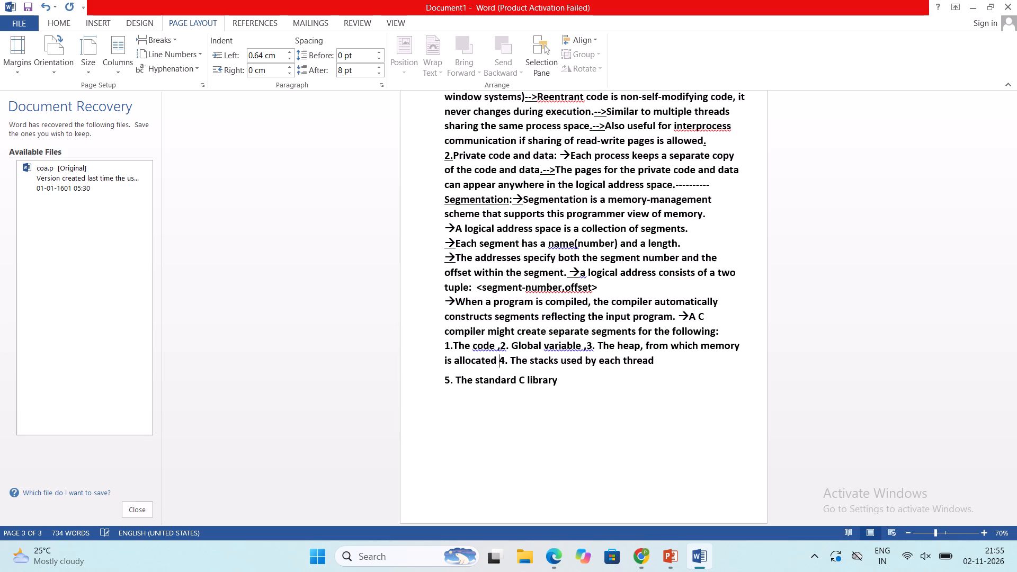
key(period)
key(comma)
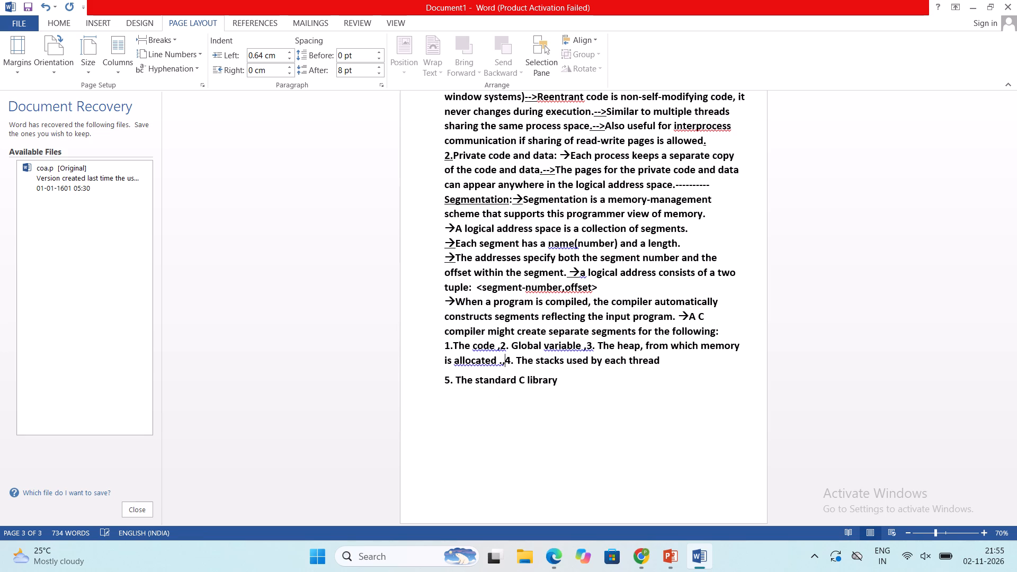
Join "5. The standard C library" onto the line after "The stacks used by each thread", separated by a comma.
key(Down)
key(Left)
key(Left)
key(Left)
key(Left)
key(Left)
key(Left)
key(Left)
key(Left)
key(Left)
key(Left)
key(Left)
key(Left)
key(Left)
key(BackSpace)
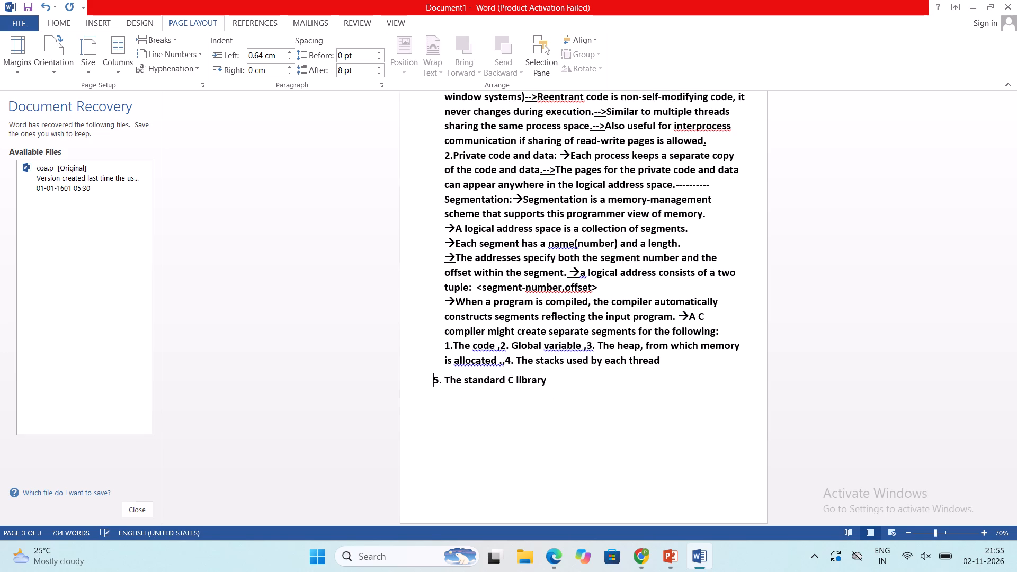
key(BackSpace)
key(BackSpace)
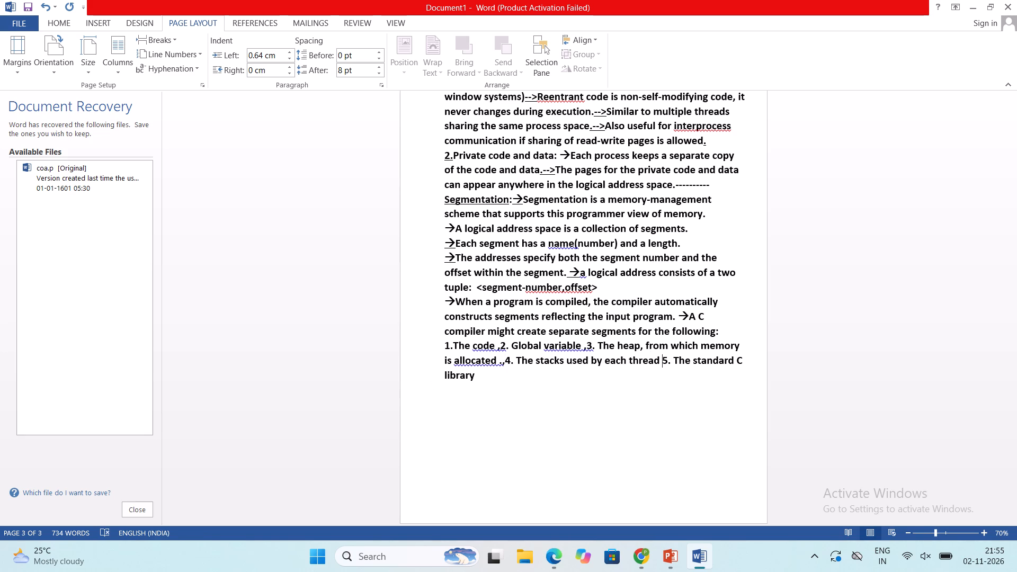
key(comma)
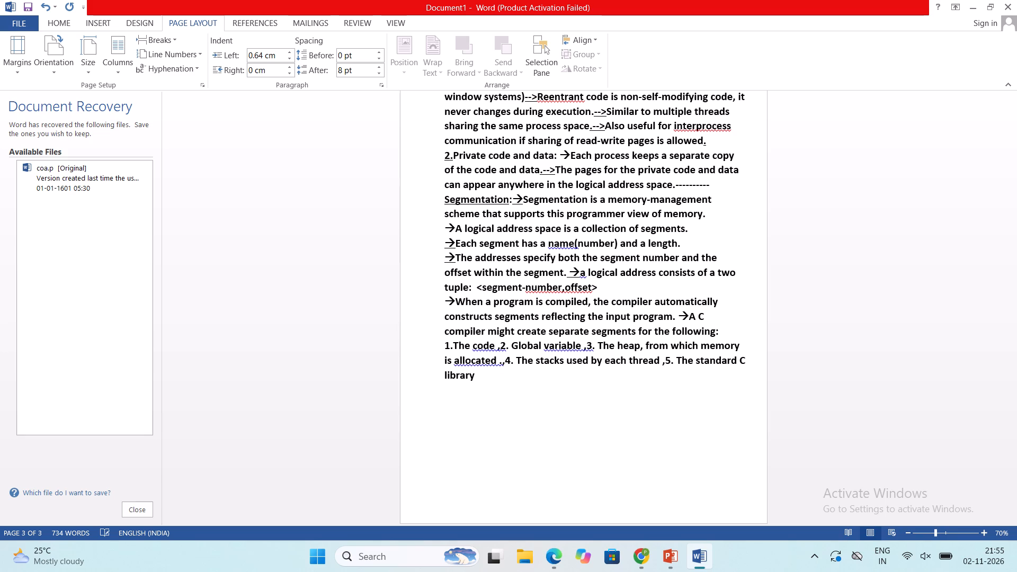
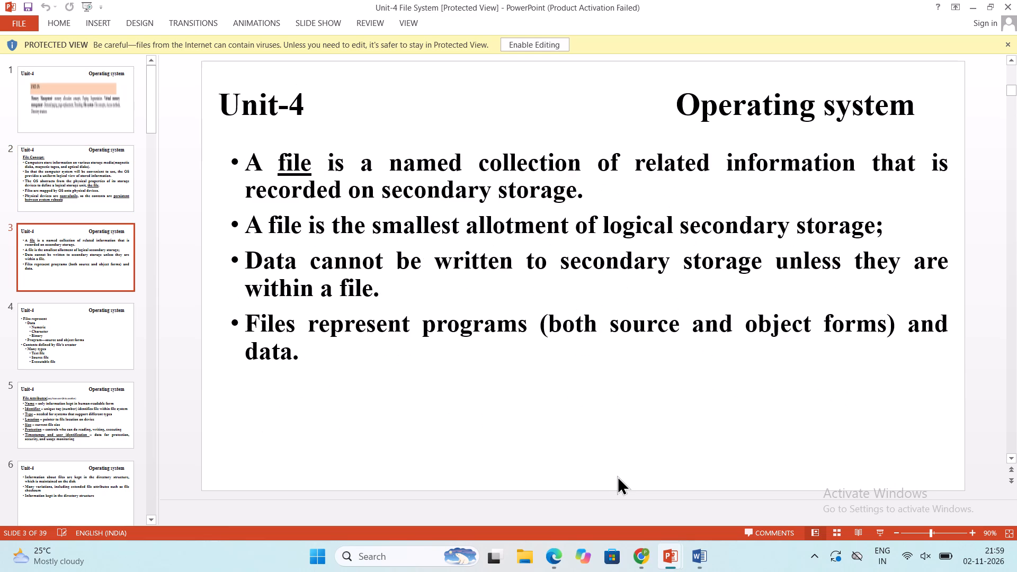
Look through the Unit-4 File System slides from slide 3 to the File Types table on slide 14 for content to note.
key(Down)
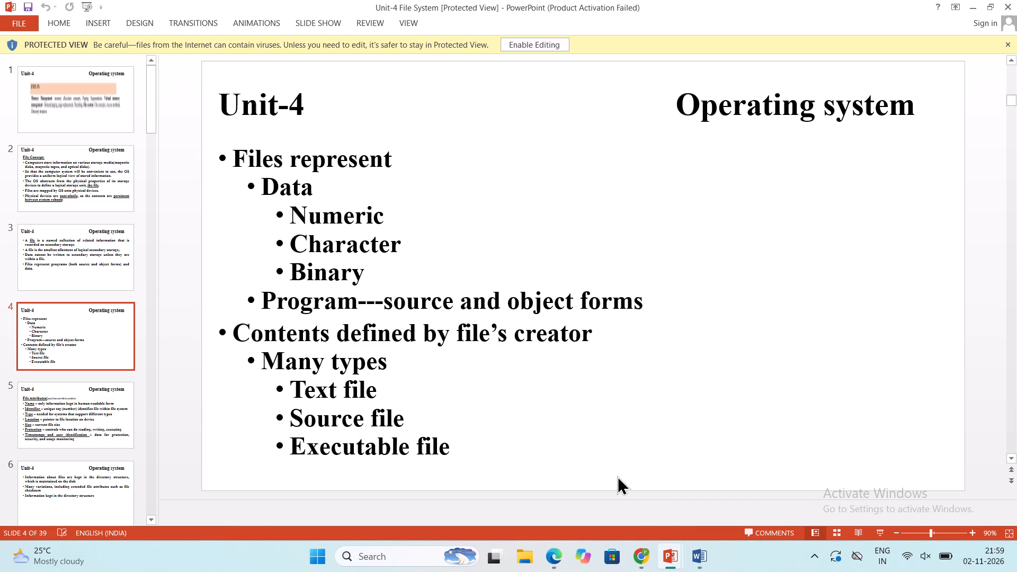
key(Down)
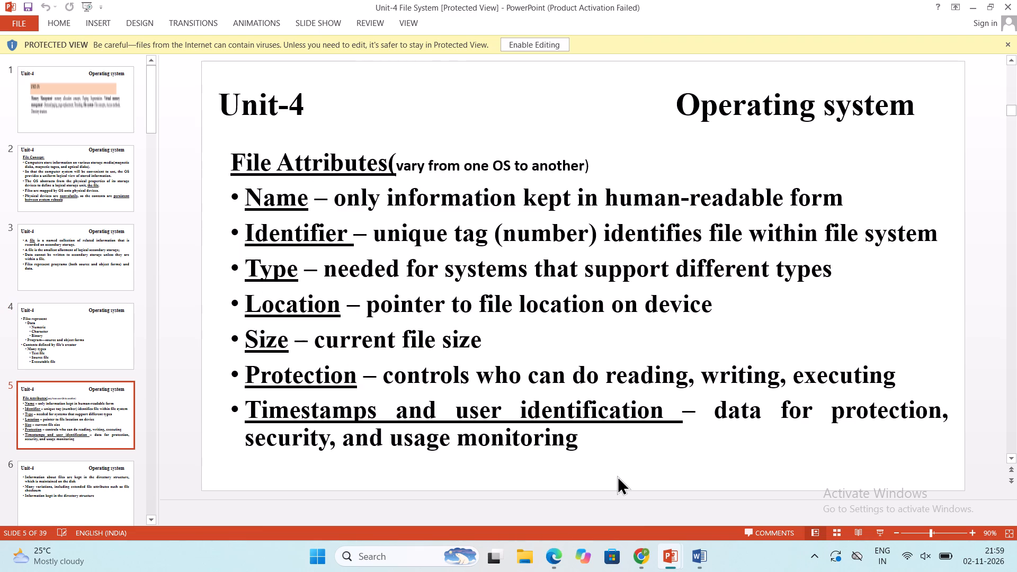
key(Down)
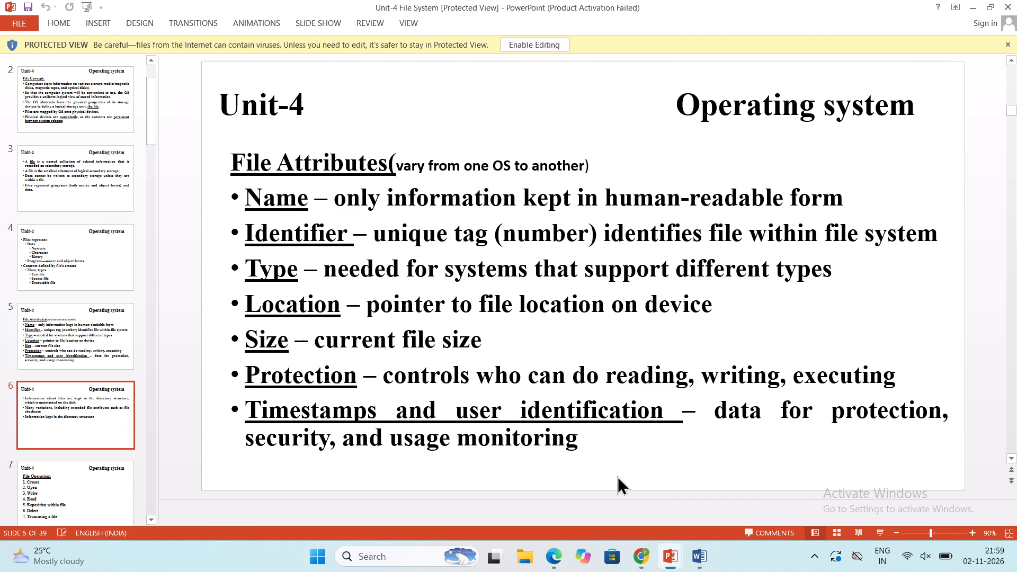
key(Down)
key(Down)
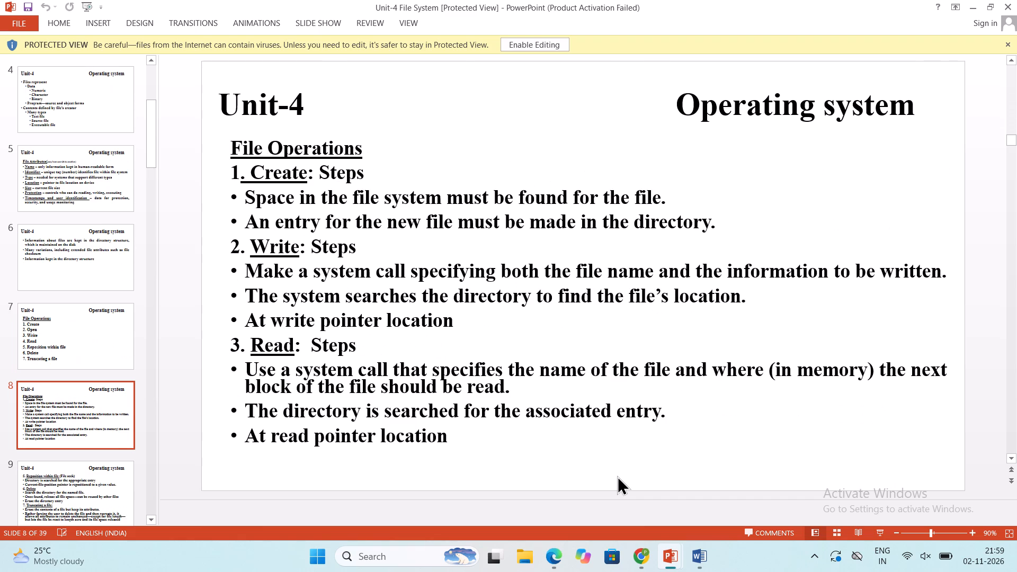
key(Down)
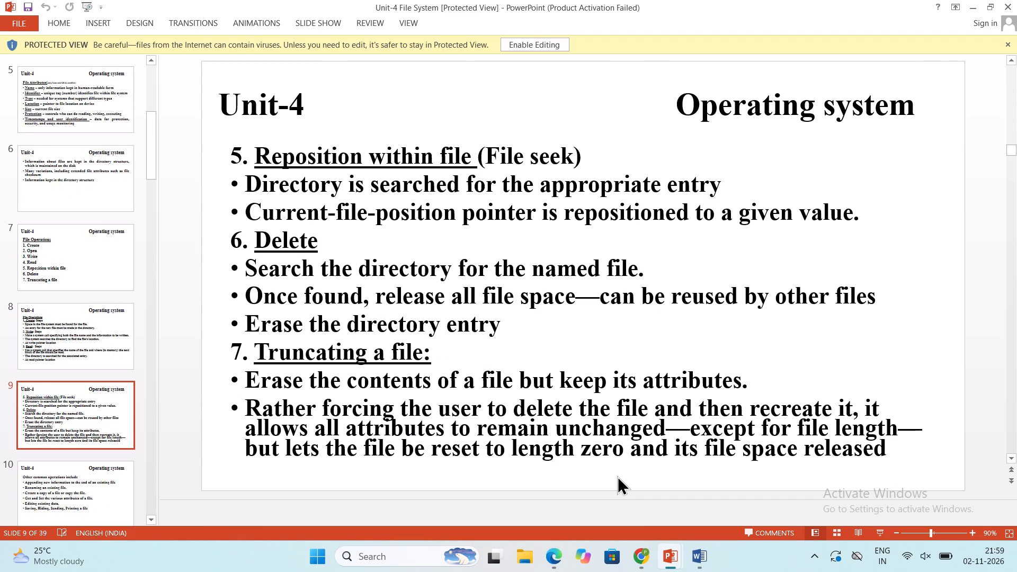
key(Down)
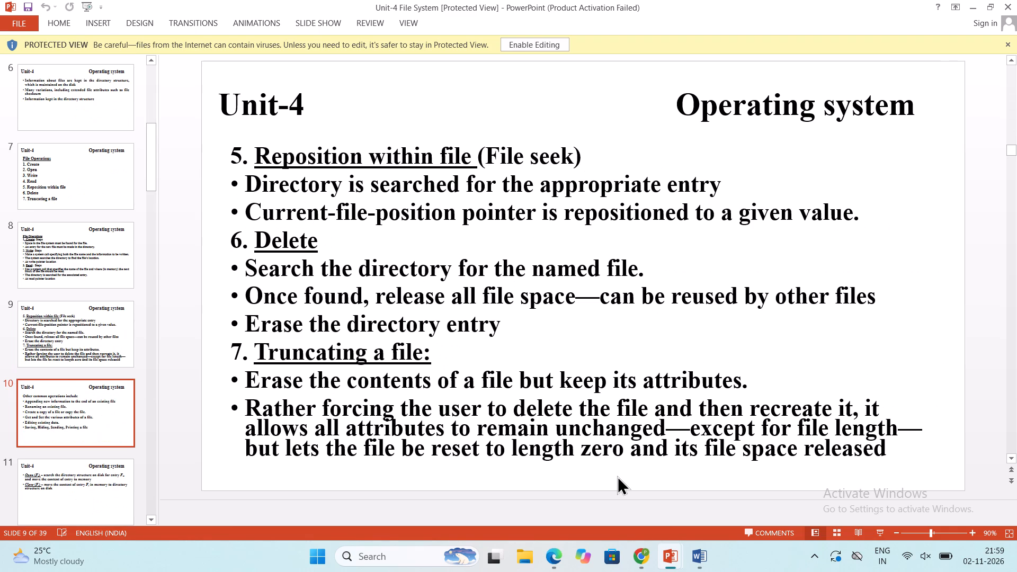
key(Down)
key(Down)
key(Down)
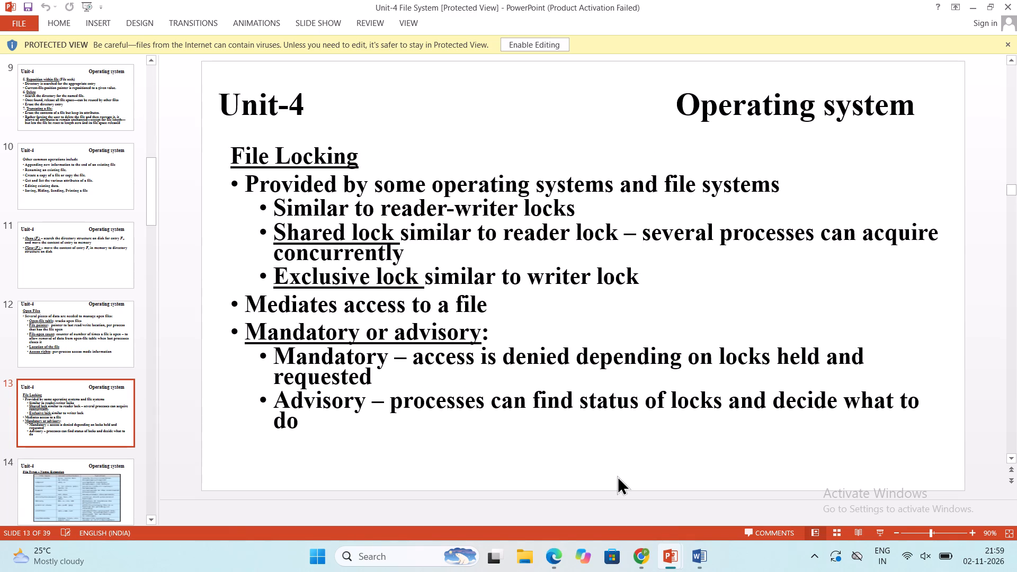
key(Up)
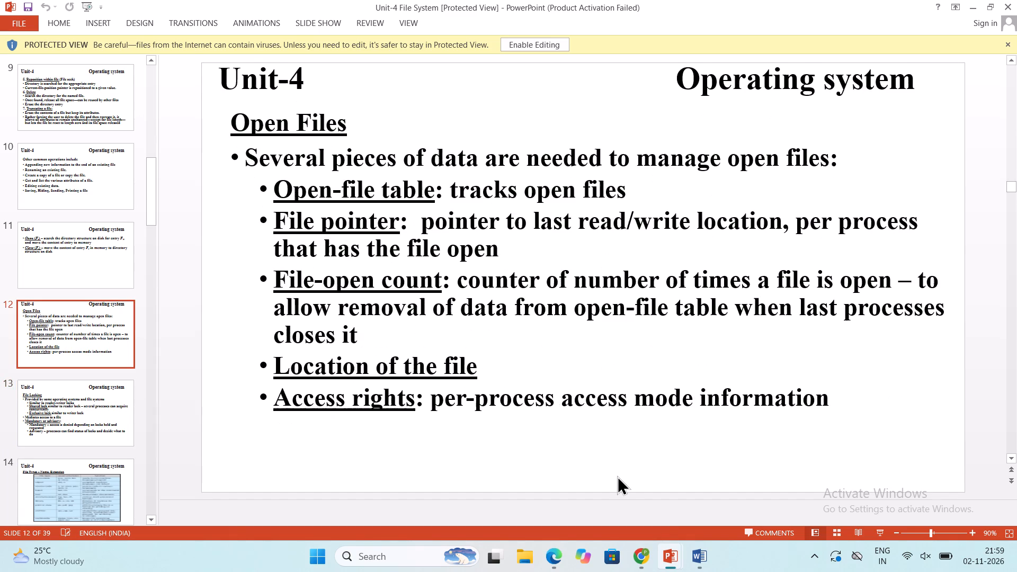
key(Down)
key(Down)
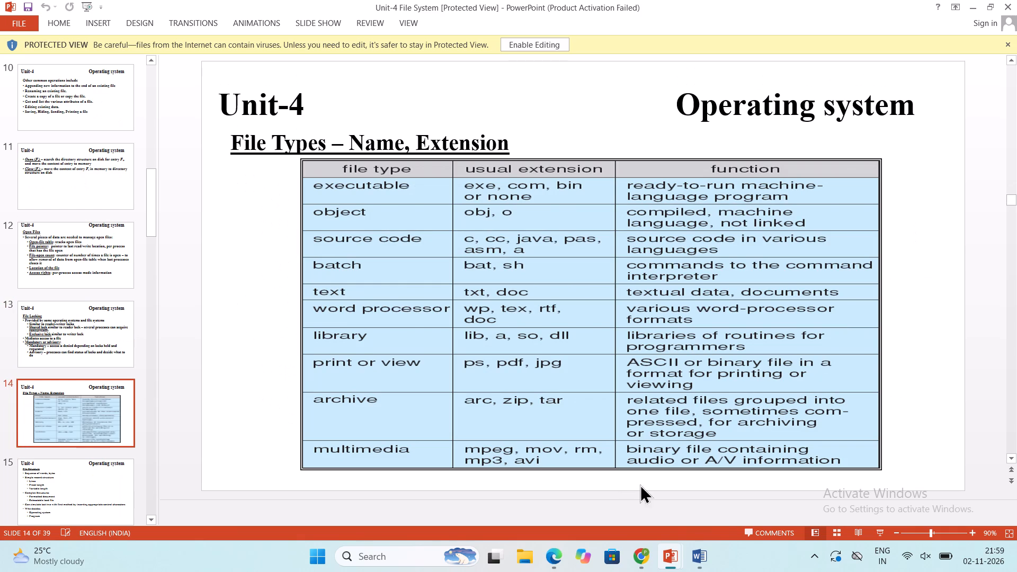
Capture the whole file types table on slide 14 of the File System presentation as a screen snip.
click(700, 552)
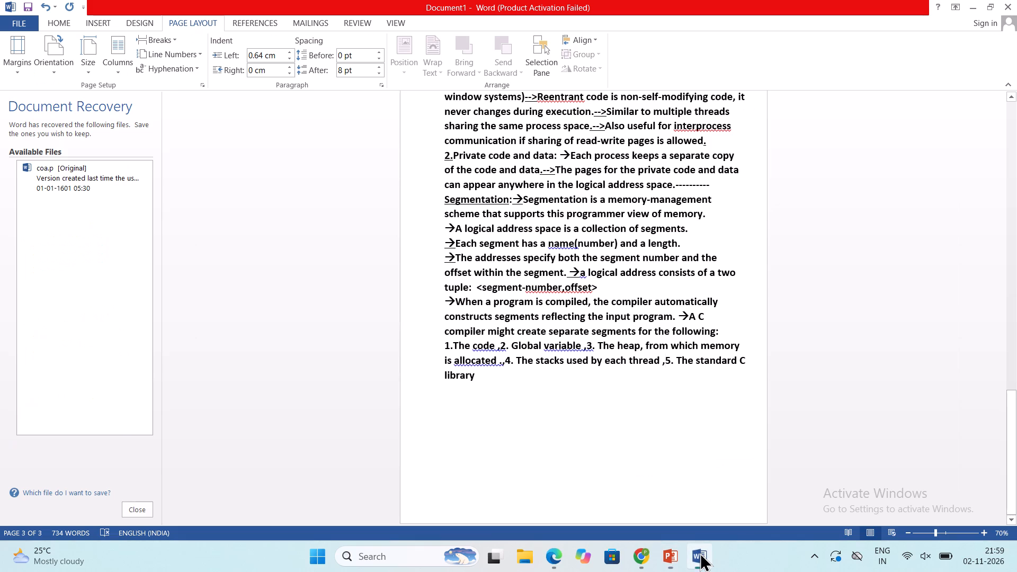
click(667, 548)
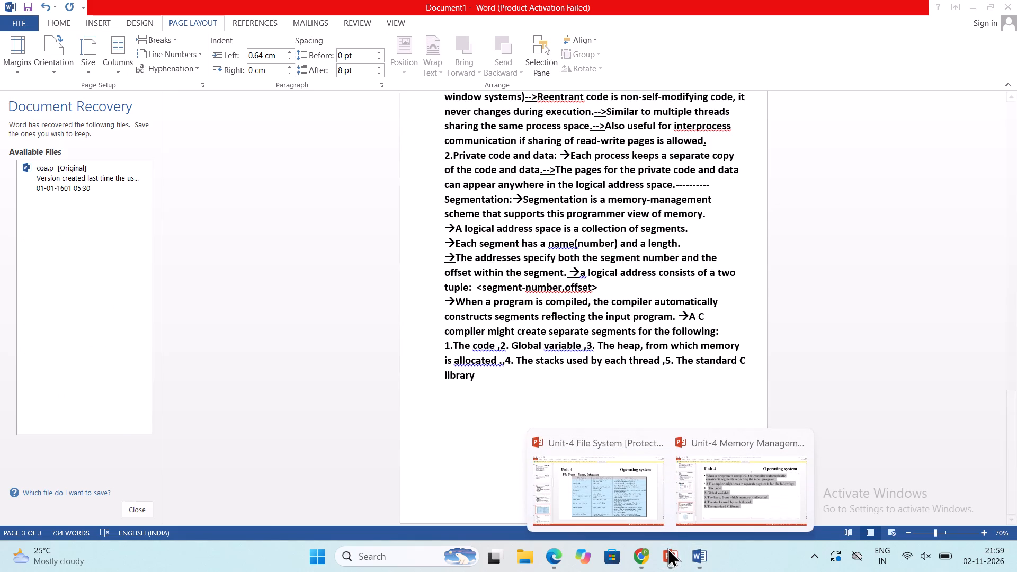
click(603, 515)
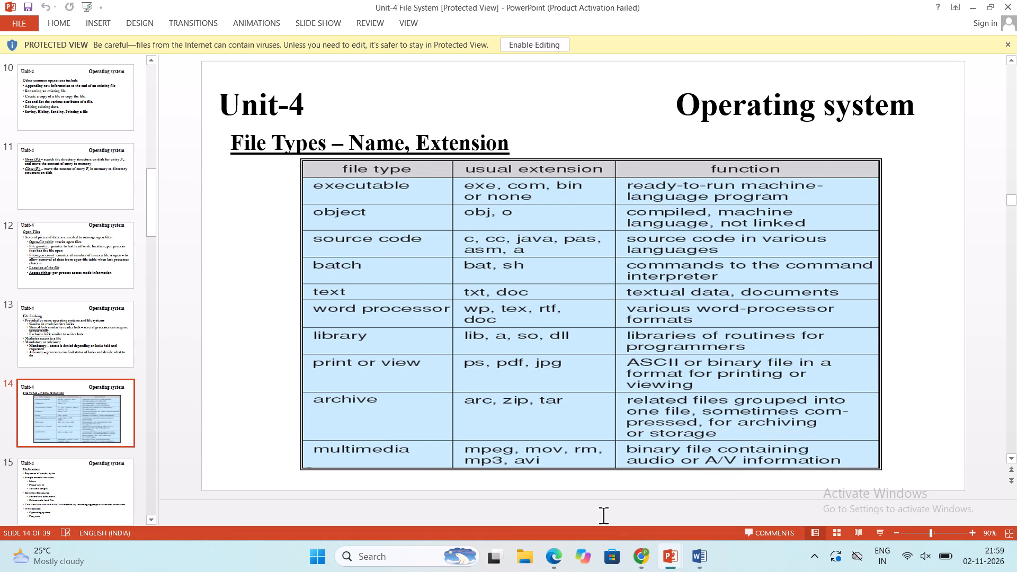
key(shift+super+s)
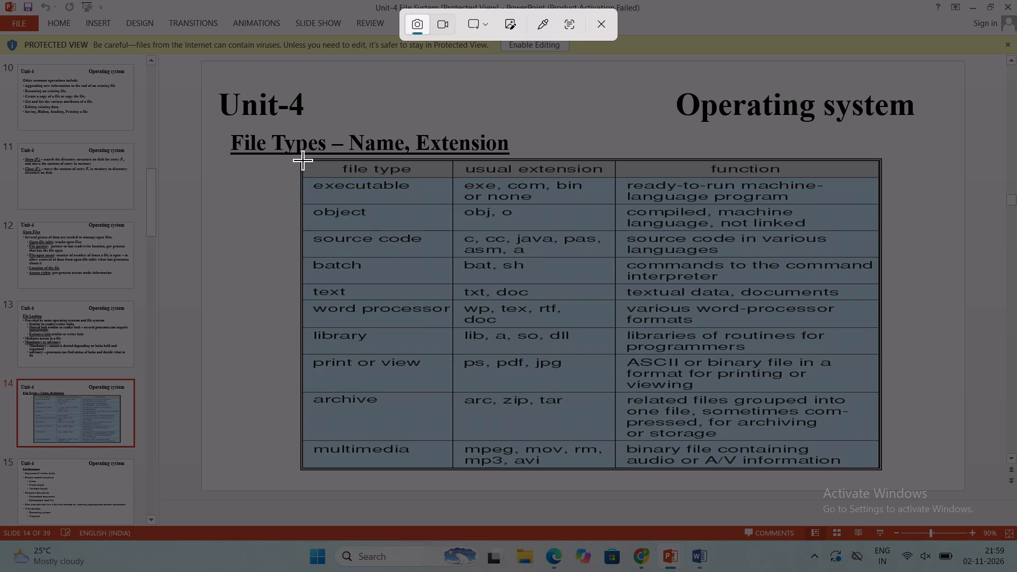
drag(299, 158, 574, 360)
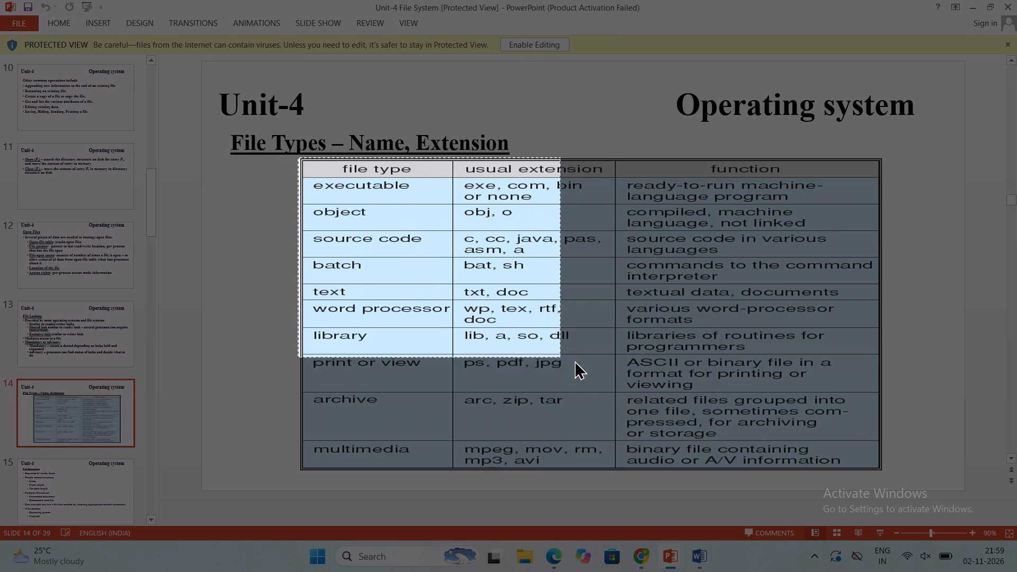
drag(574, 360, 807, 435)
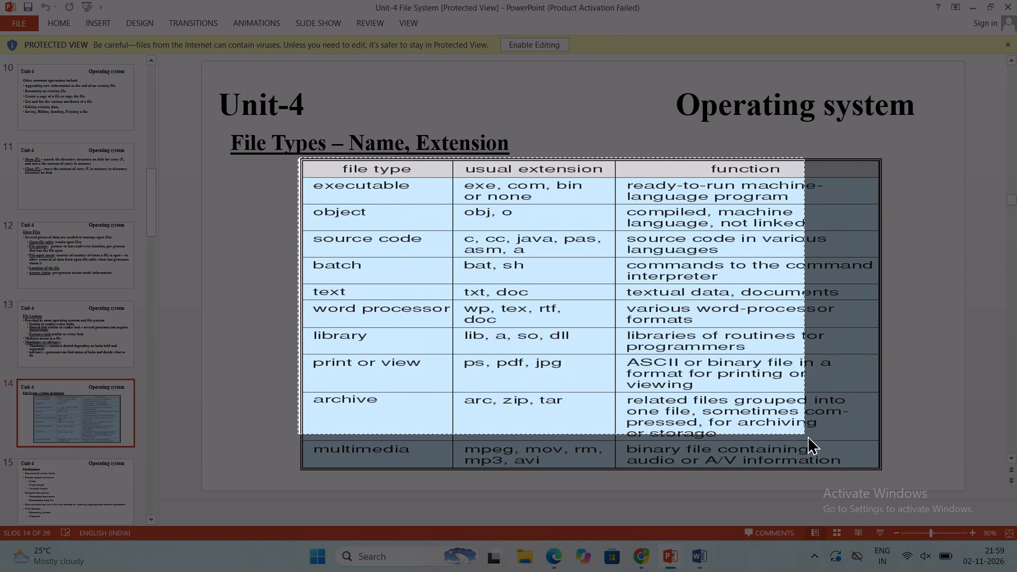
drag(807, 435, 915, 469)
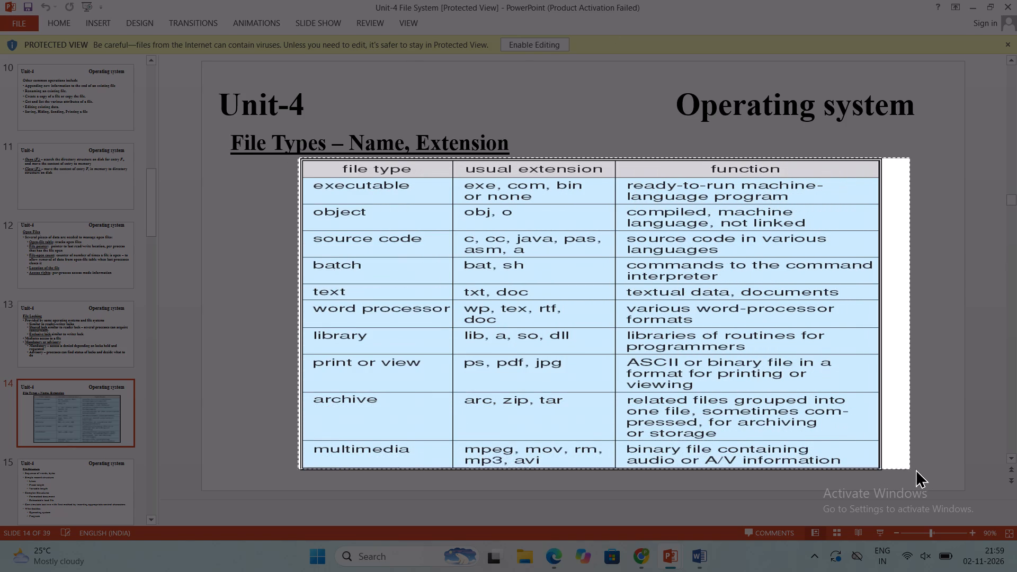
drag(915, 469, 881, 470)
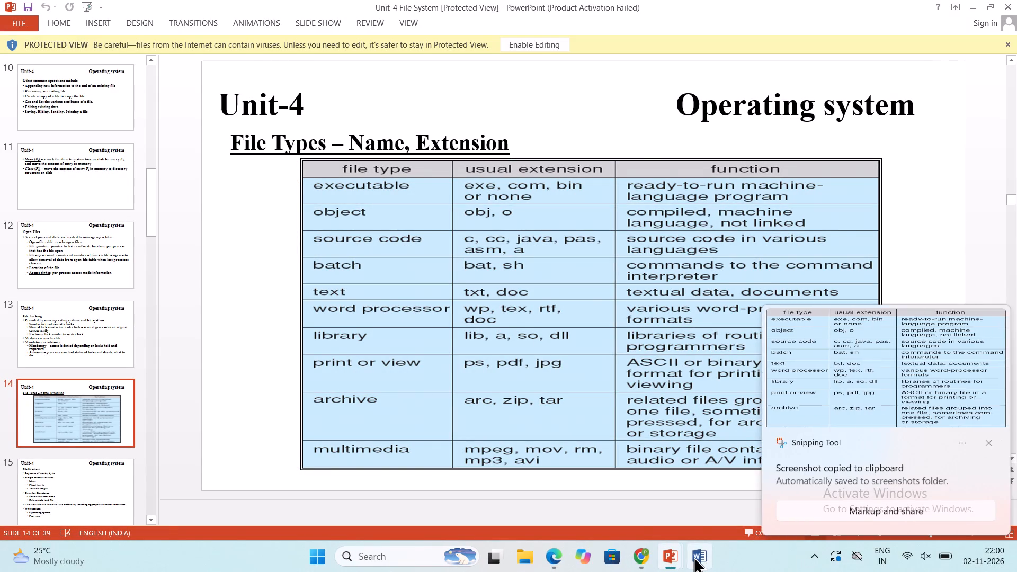
Copy the heading "File Types – Name, Extension" from slide 14 of the File System presentation.
click(693, 556)
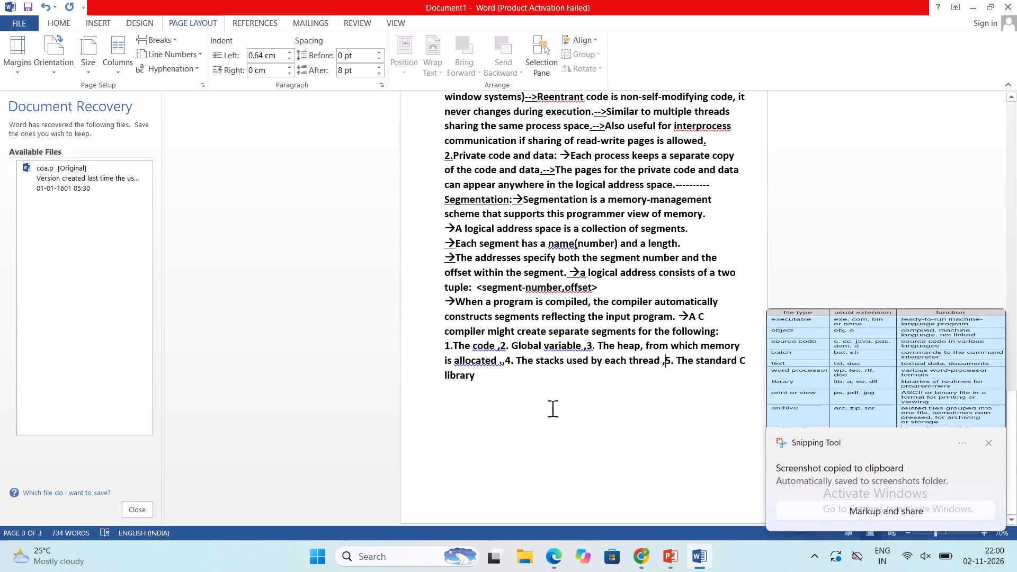
click(677, 553)
click(638, 497)
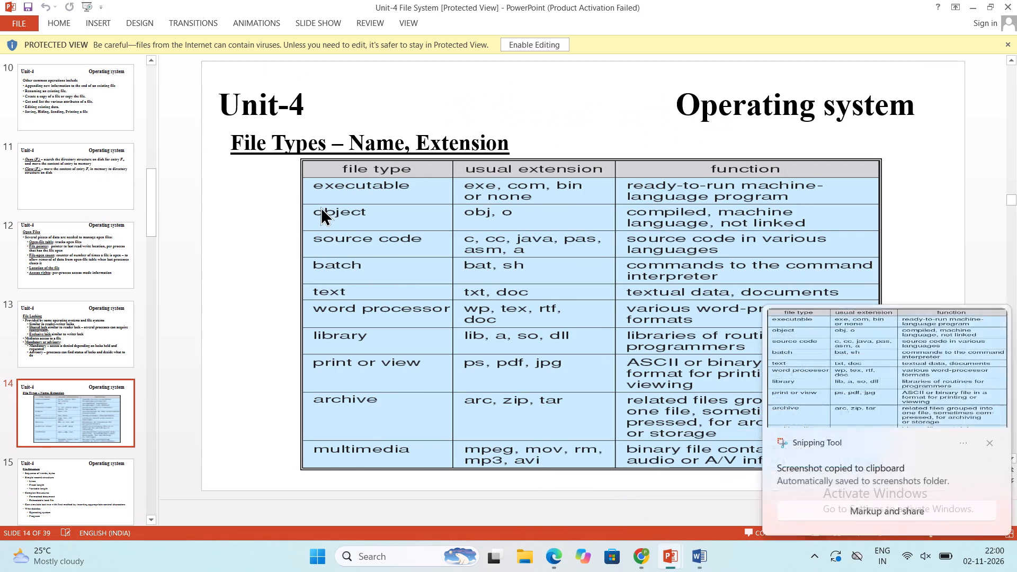
drag(234, 136, 439, 135)
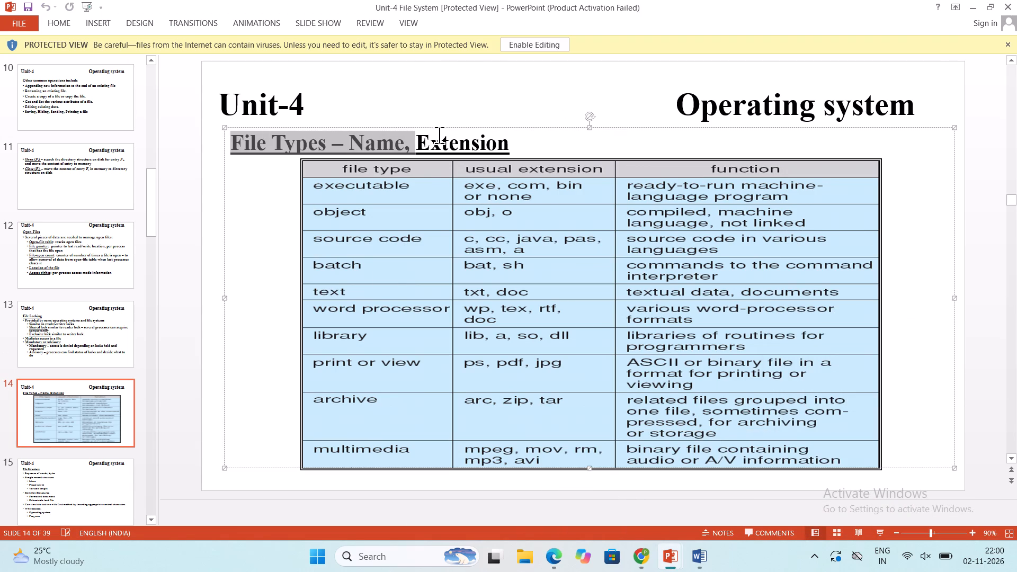
drag(439, 135, 477, 141)
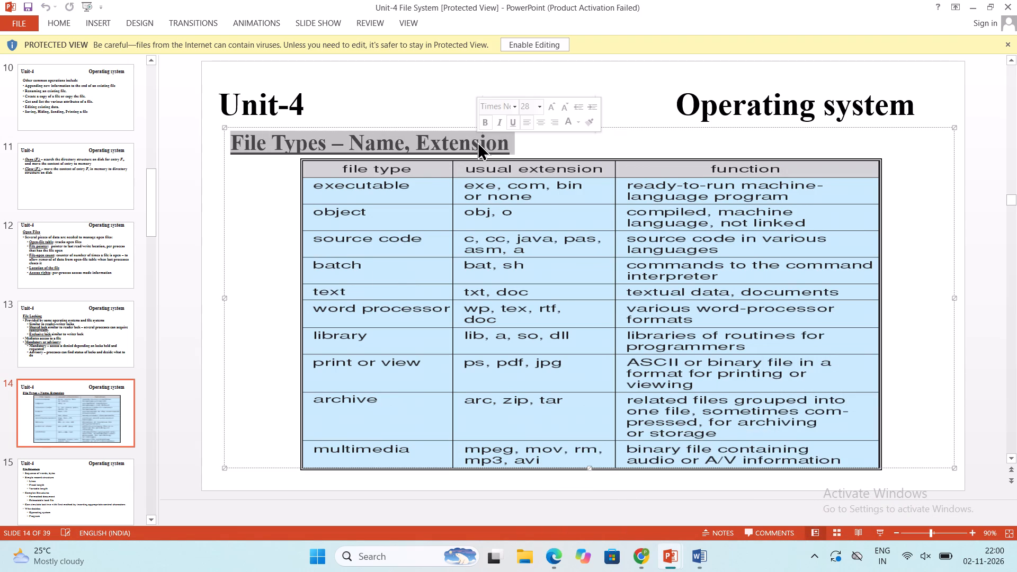
key(ctrl+c)
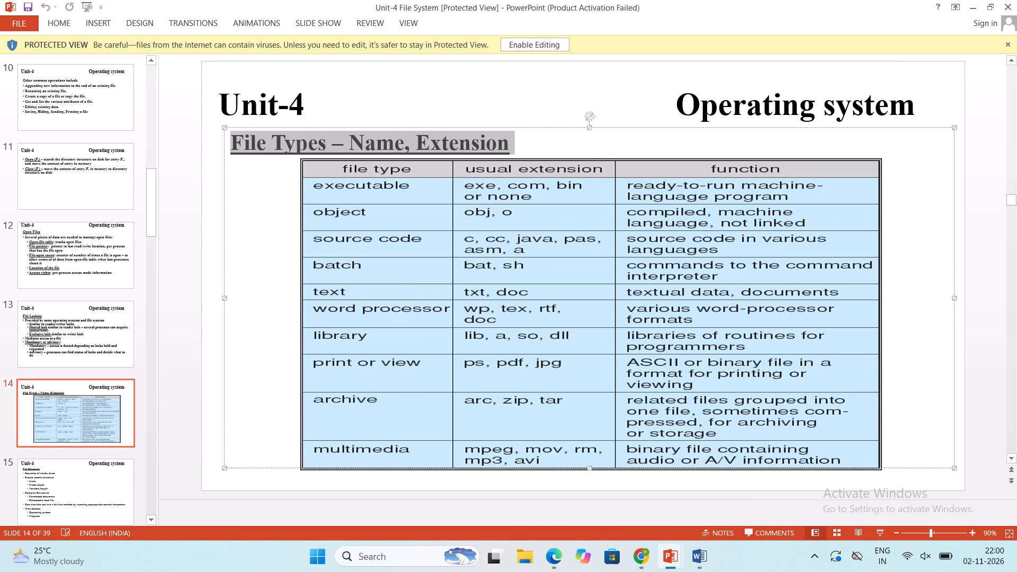
In the Word notes, add a dashed separator after "The standard C library" and paste the copied heading behind it, without a trailing bullet.
click(699, 548)
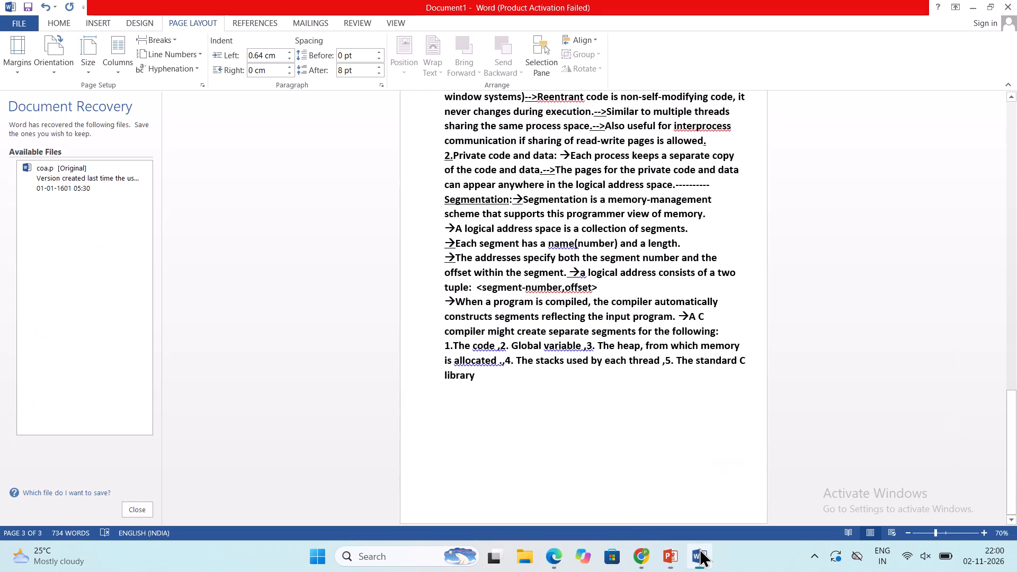
click(488, 381)
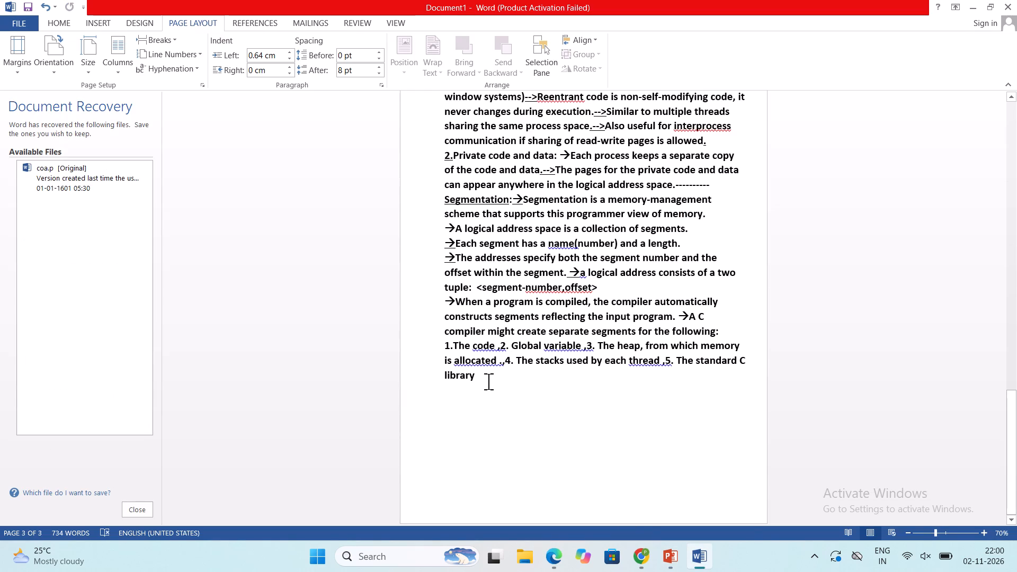
key(minus)
key(minus)
key(minus)
key(minus)
key(minus)
key(minus)
key(minus)
key(minus)
key(minus)
key(minus)
key(minus)
key(minus)
key(minus)
key(minus)
key(minus)
key(minus)
key(minus)
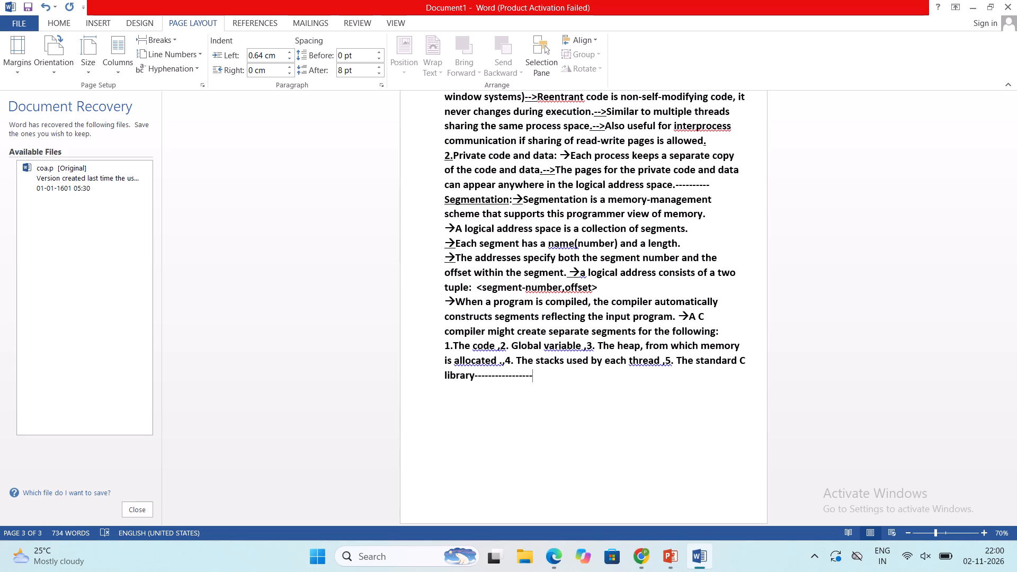
key(ctrl+v)
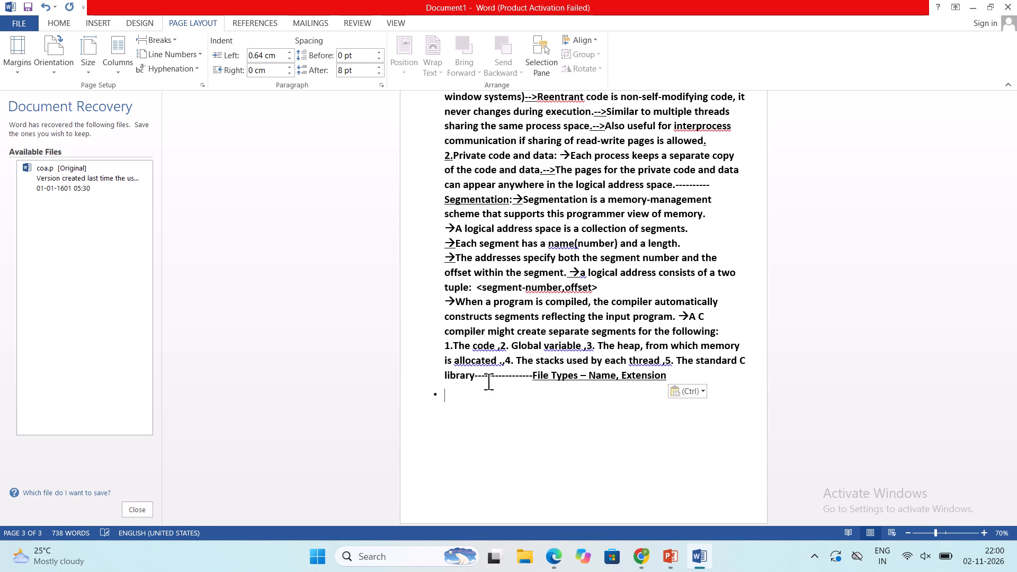
key(BackSpace)
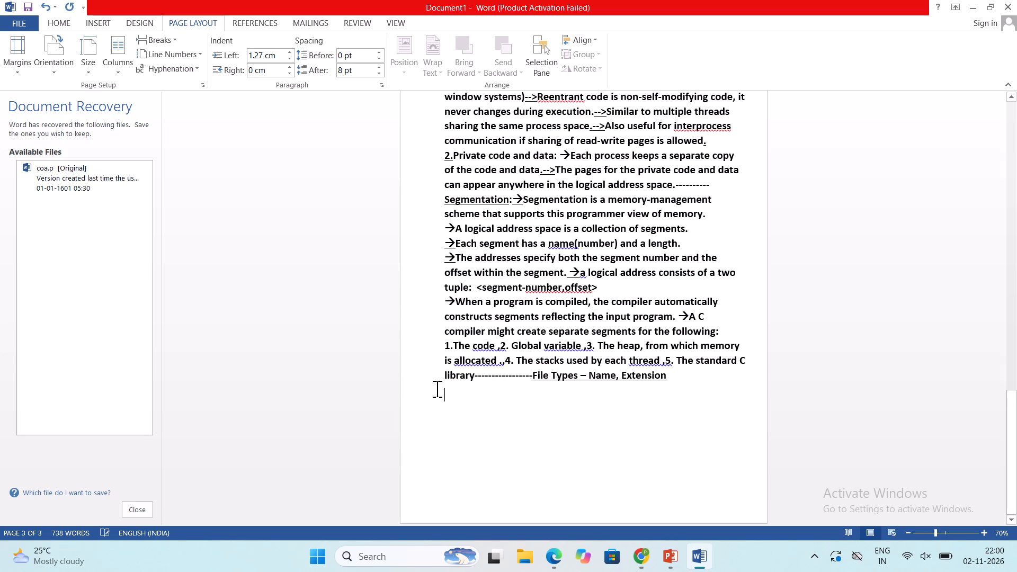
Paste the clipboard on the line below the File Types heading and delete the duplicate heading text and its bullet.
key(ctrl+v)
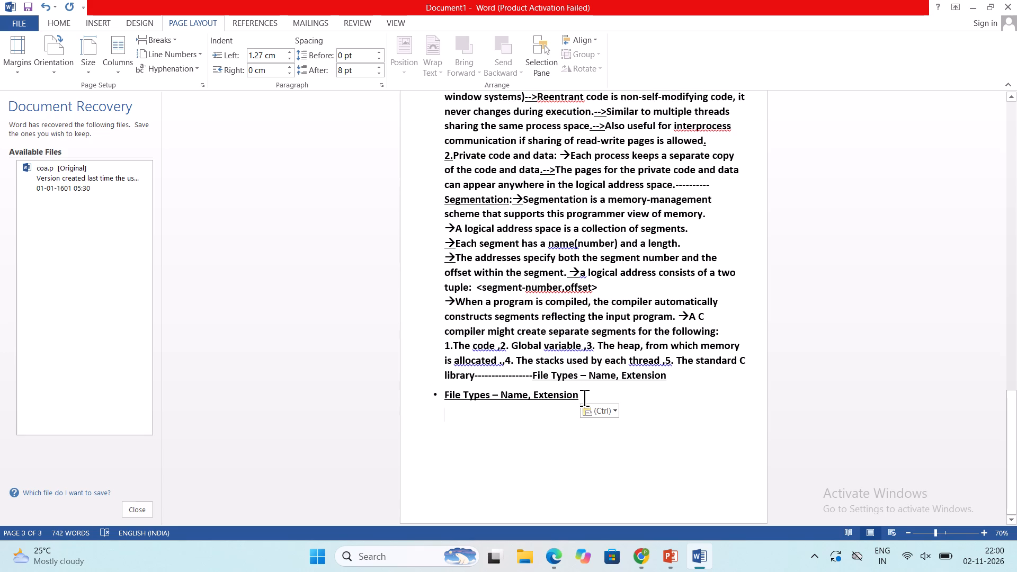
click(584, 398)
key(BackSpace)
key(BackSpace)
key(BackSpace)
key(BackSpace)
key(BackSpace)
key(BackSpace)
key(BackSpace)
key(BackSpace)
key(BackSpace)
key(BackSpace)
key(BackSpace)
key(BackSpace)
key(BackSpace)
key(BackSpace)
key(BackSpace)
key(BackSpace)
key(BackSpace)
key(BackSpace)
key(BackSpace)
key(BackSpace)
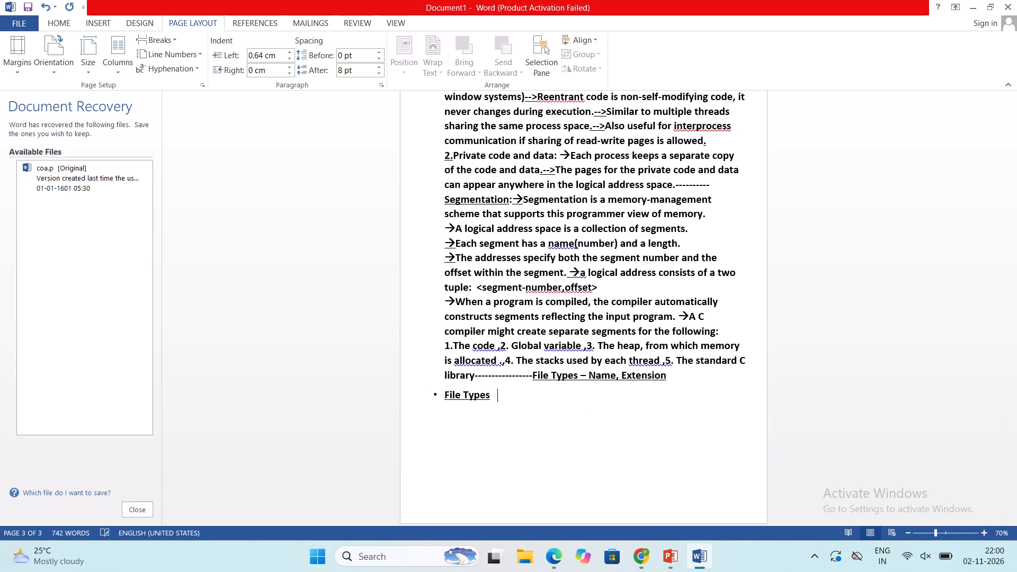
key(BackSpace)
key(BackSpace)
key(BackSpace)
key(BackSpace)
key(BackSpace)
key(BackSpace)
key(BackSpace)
Capture the whole file types table on slide 14 of the File System presentation as a screen snip again.
click(668, 552)
click(611, 482)
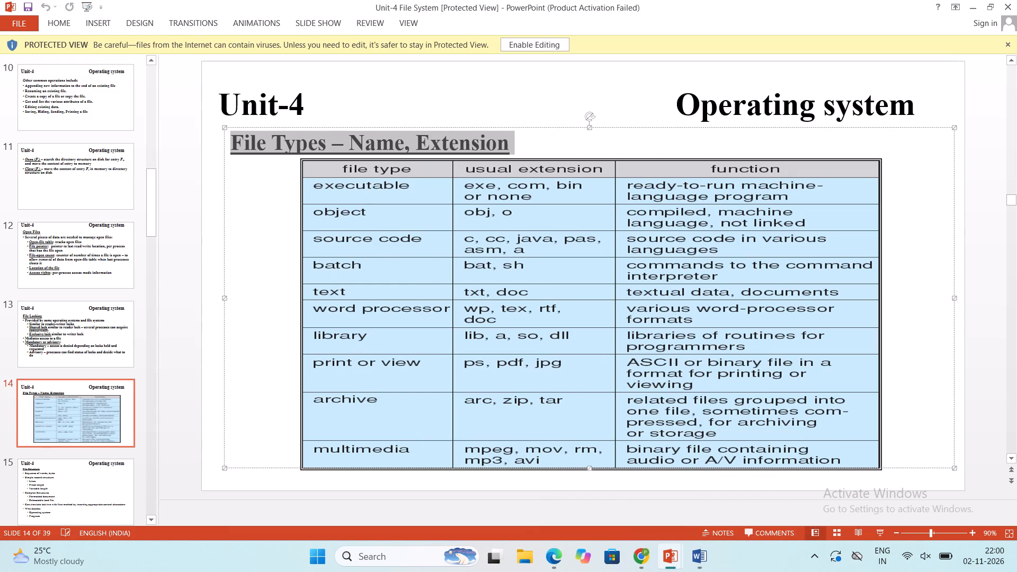
click(313, 164)
key(shift+super+s)
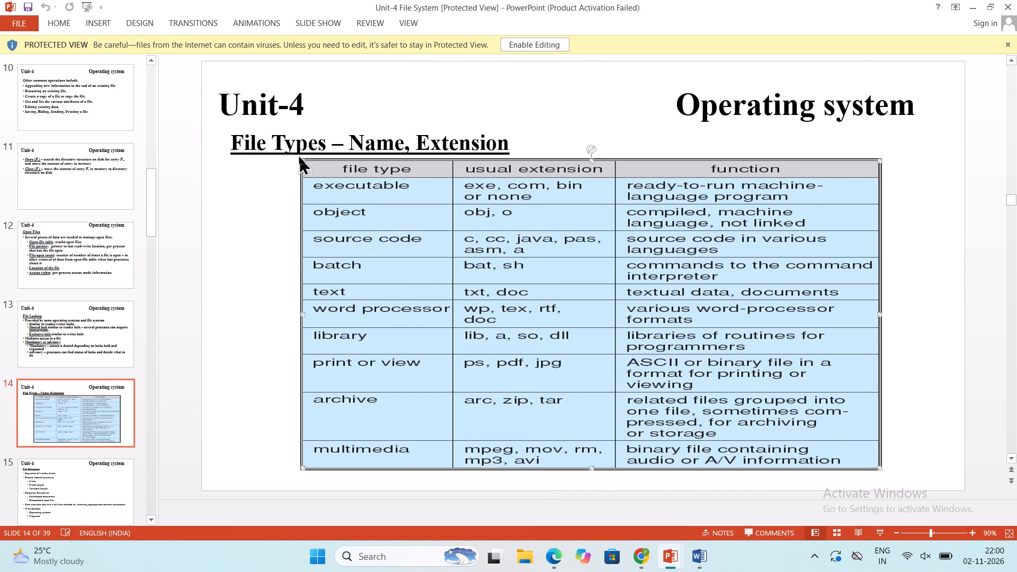
drag(300, 161, 396, 242)
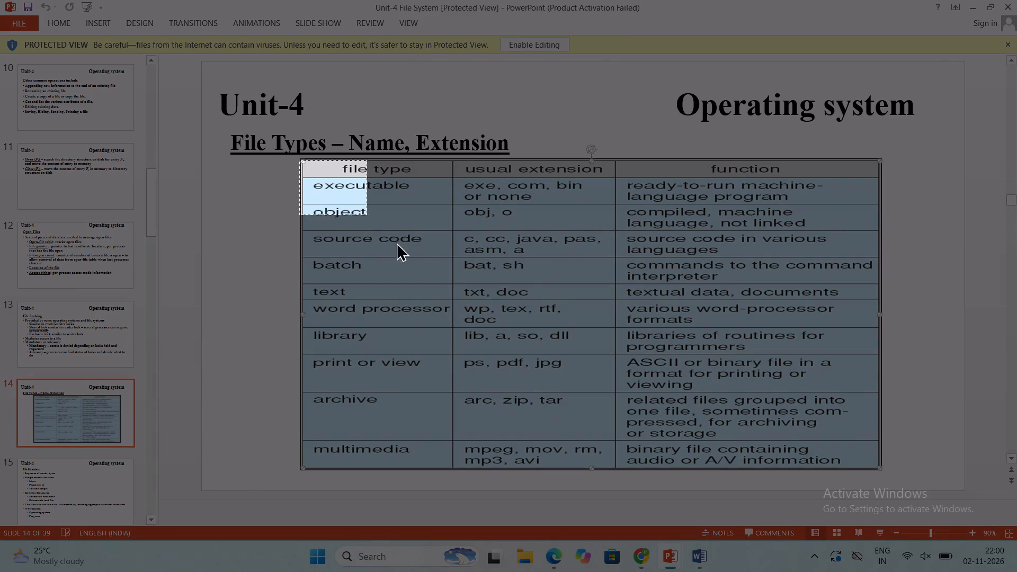
drag(396, 242, 672, 399)
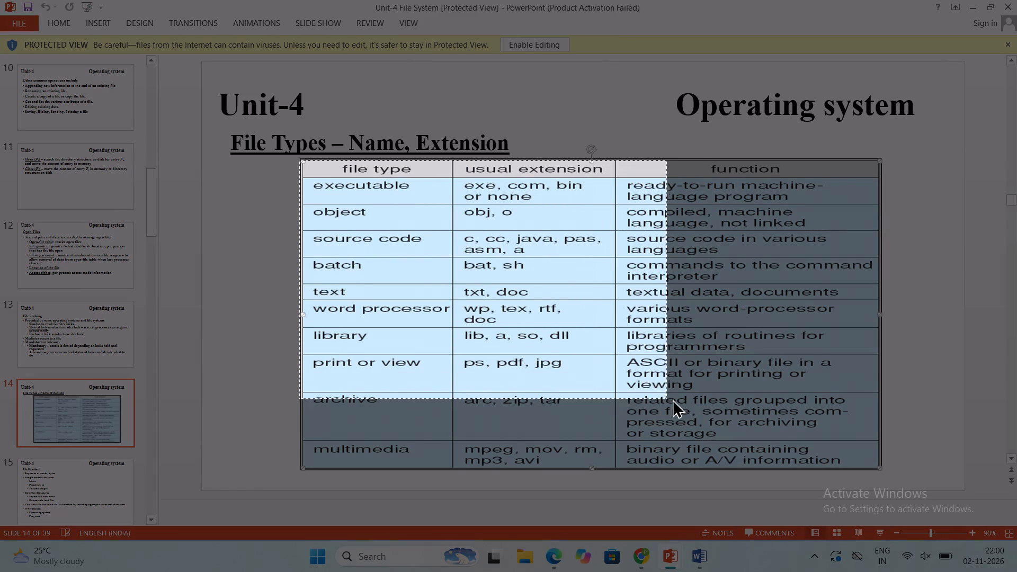
drag(672, 399, 898, 450)
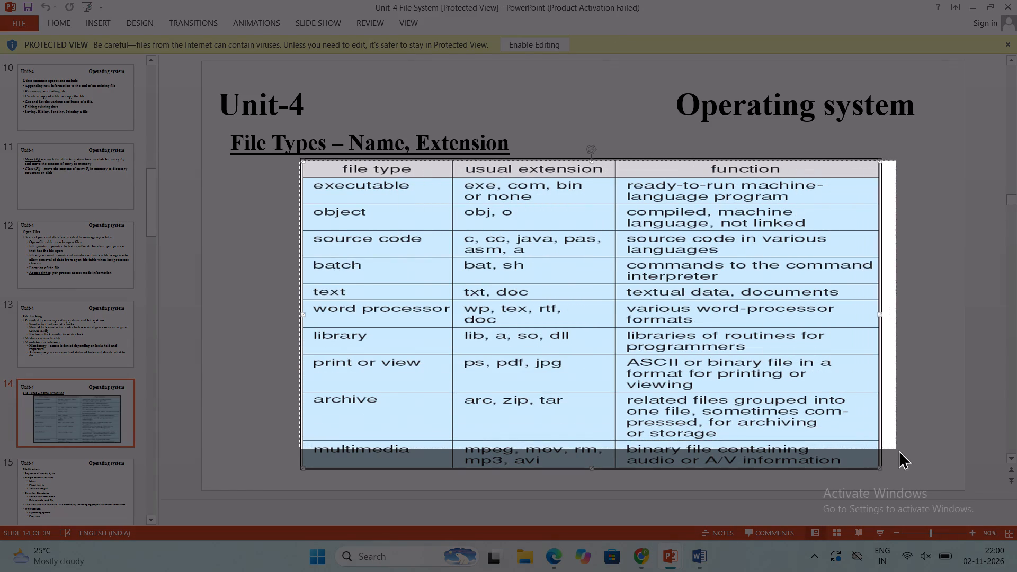
drag(898, 450, 879, 469)
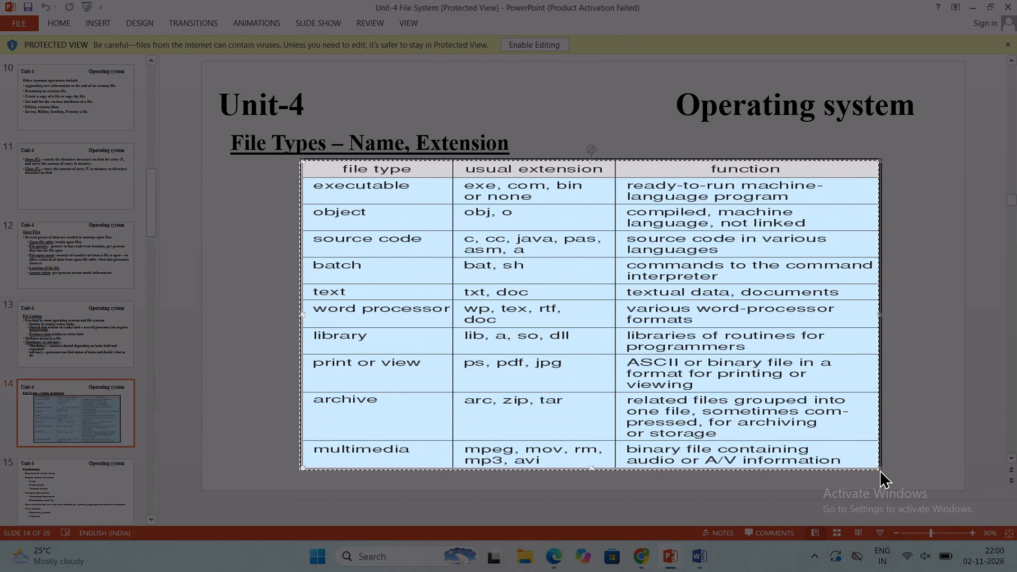
drag(879, 469, 880, 468)
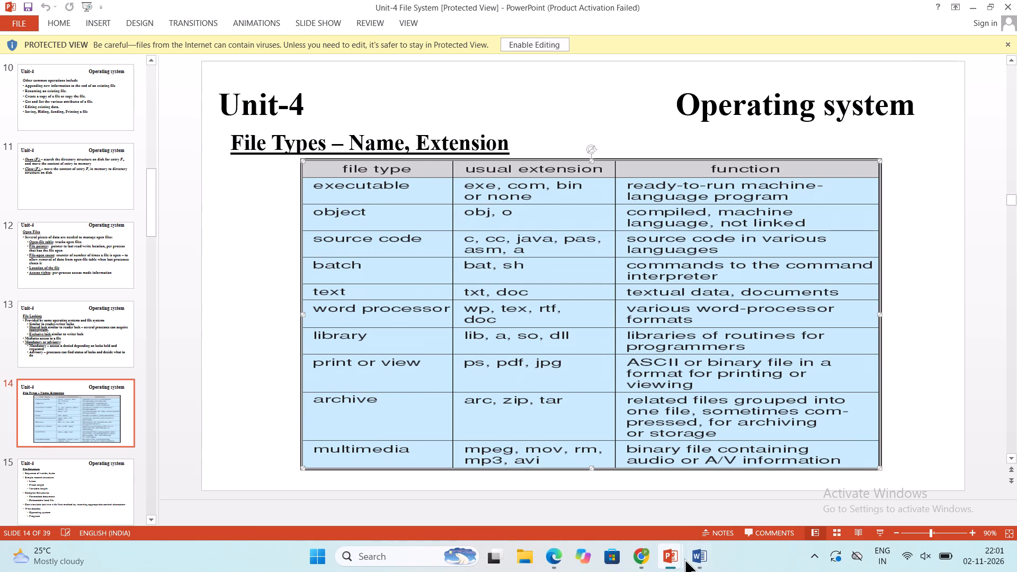
Paste the captured table image into the Word notes below the File Types heading.
click(701, 558)
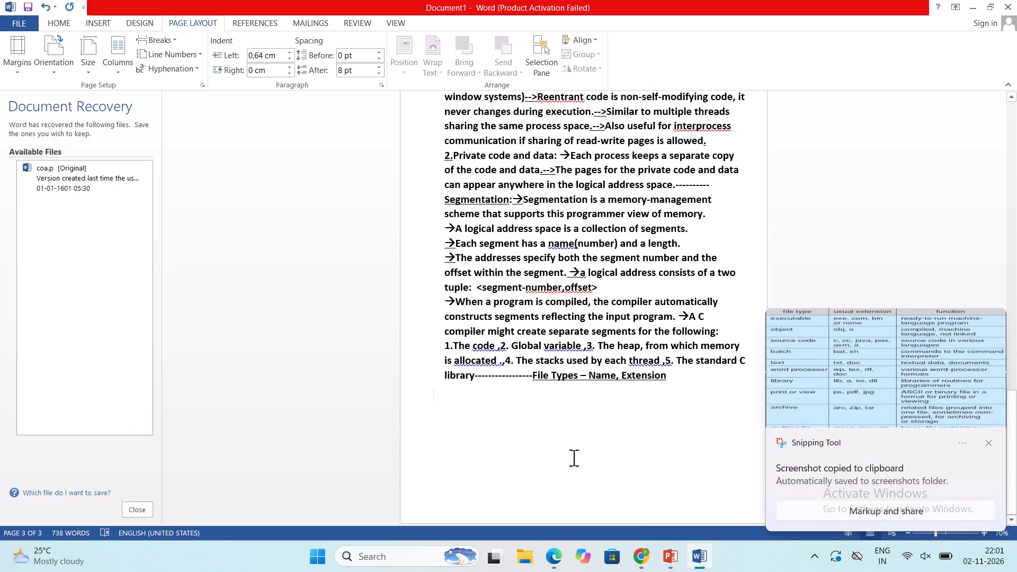
key(ctrl+v)
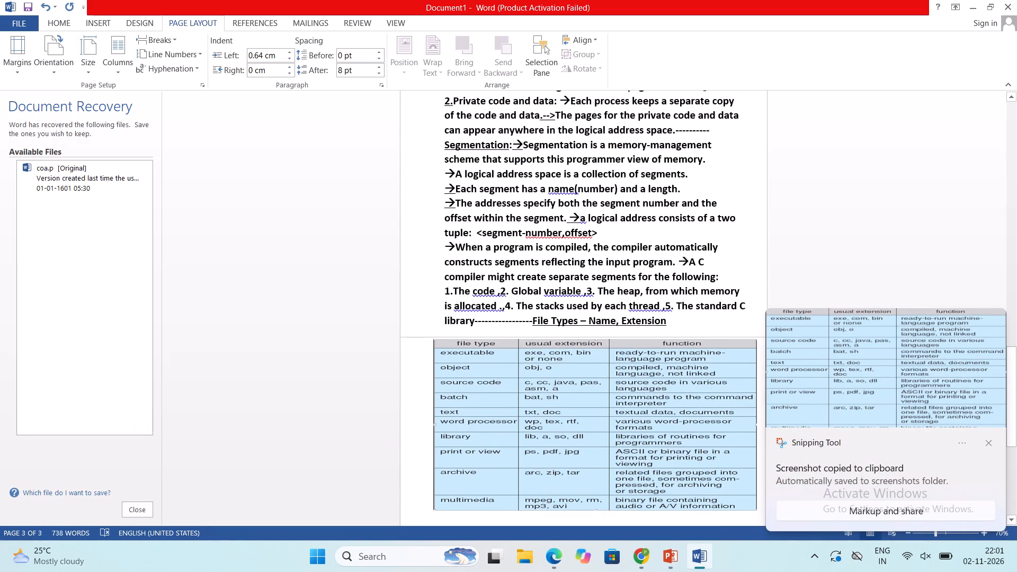
Push the heading "File Types – Name, Extension" onto the next page above its table with empty lines, and remove the heading's bullet.
scroll(574, 458, up, 2)
scroll(574, 458, down, 1)
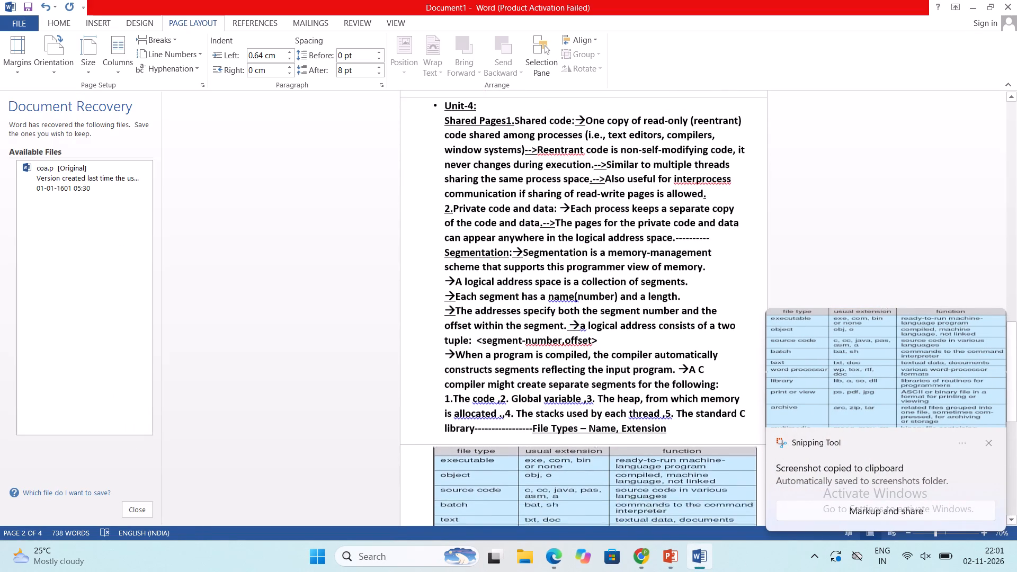
scroll(574, 458, down, 2)
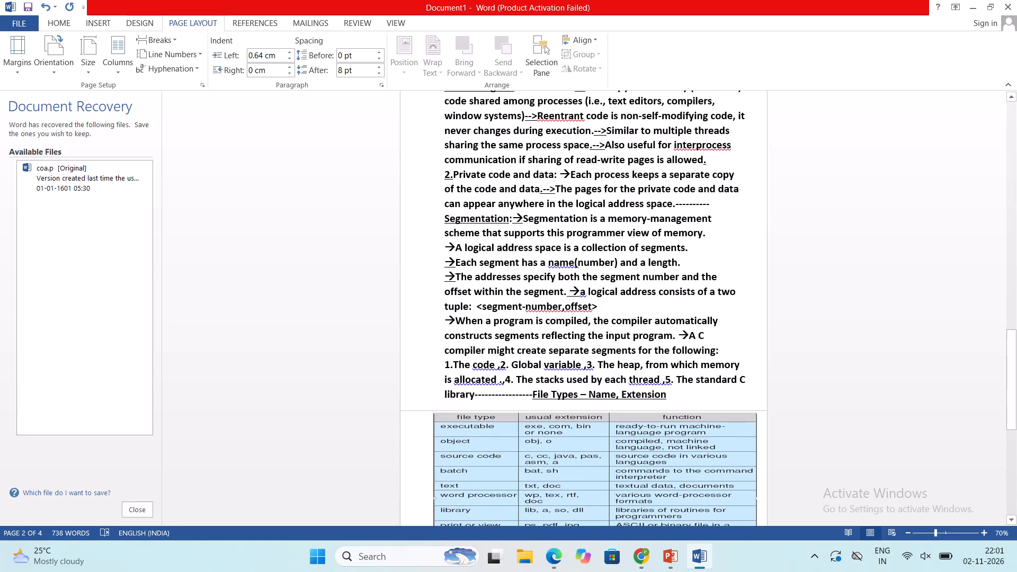
click(533, 390)
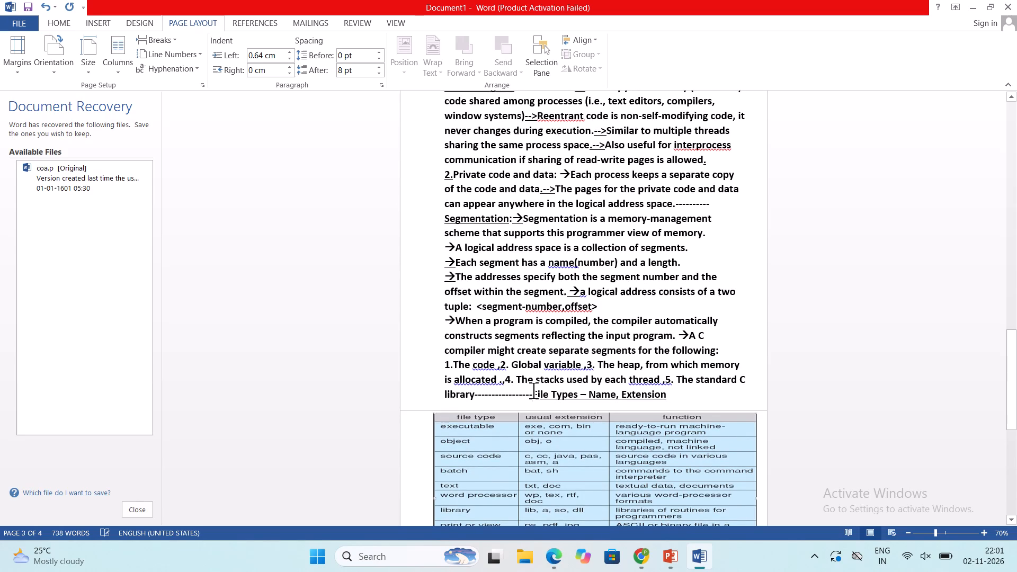
key(Return)
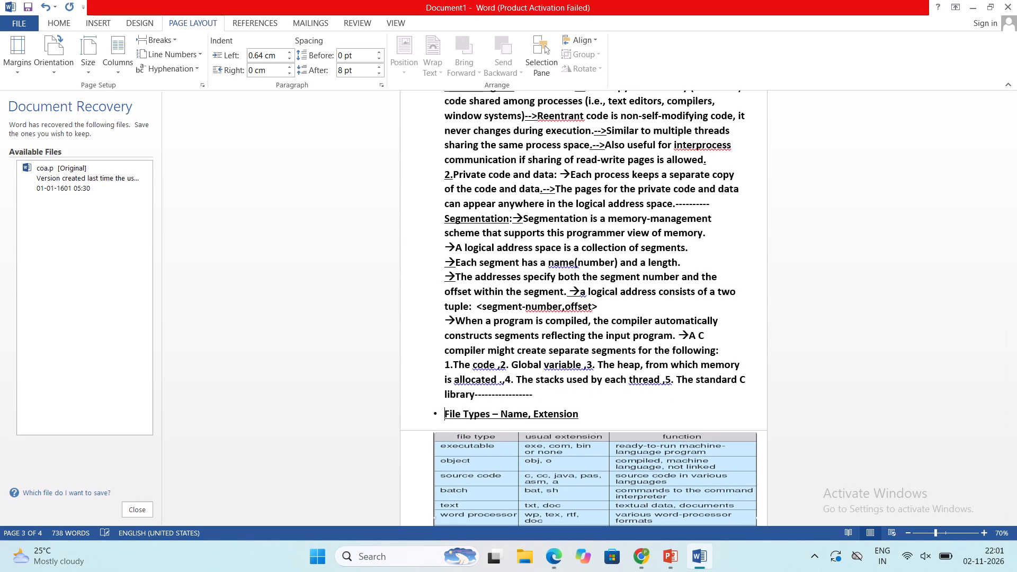
key(Return)
key(Return)
key(Return)
key(Return)
key(Return)
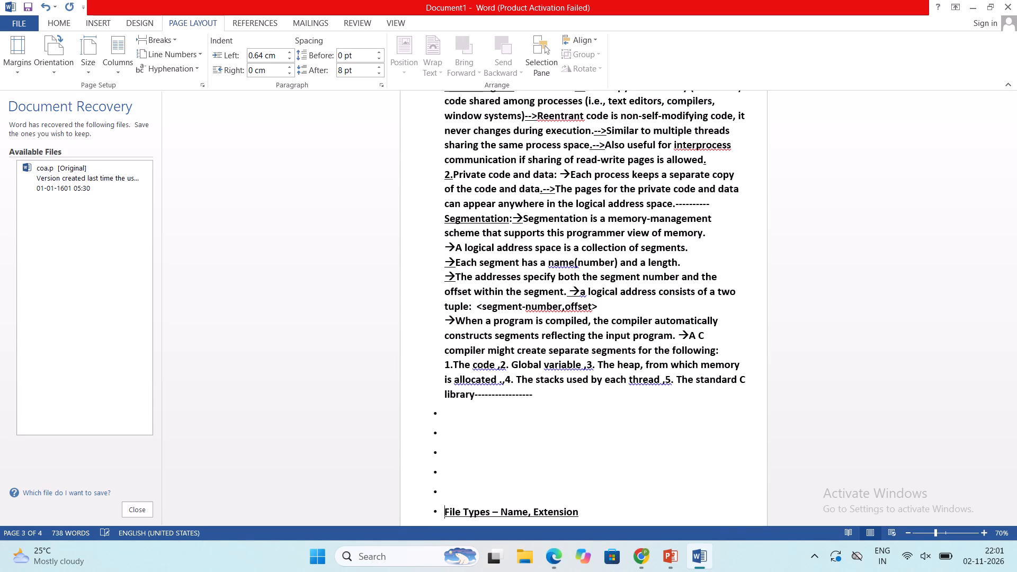
key(Return)
key(Return)
key(Return)
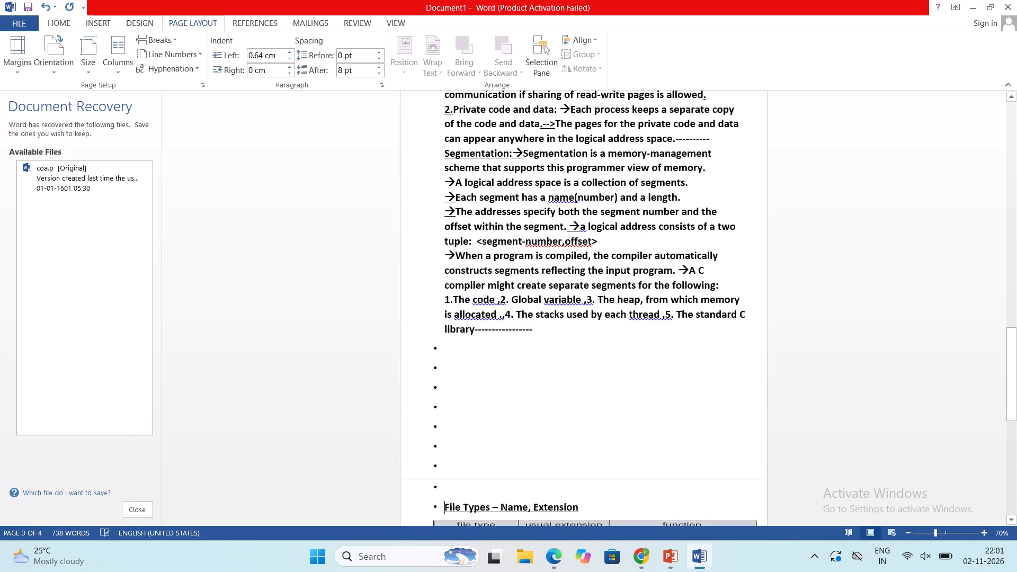
key(BackSpace)
key(BackSpace)
key(BackSpace)
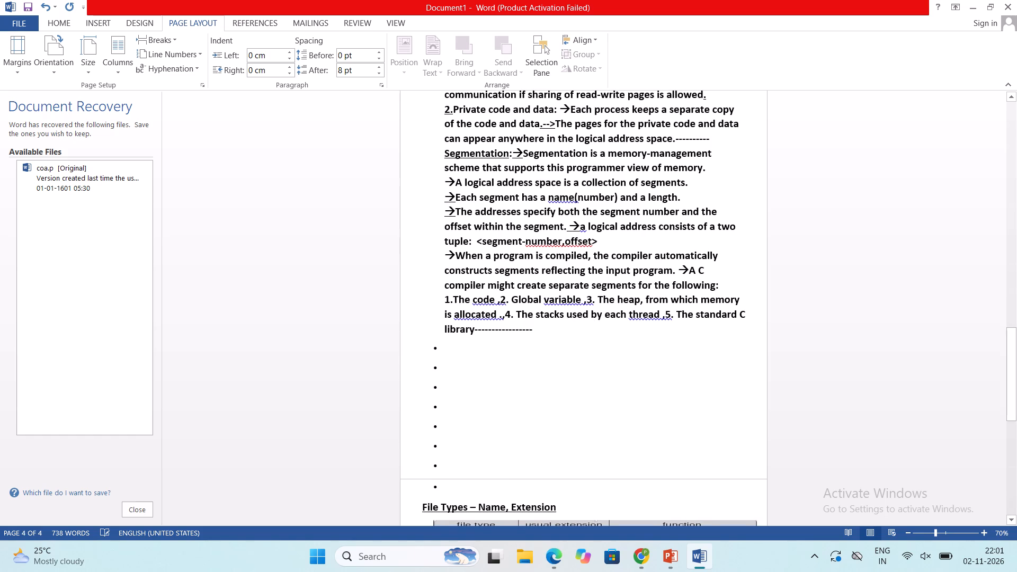
key(BackSpace)
key(BackSpace)
key(BackSpace)
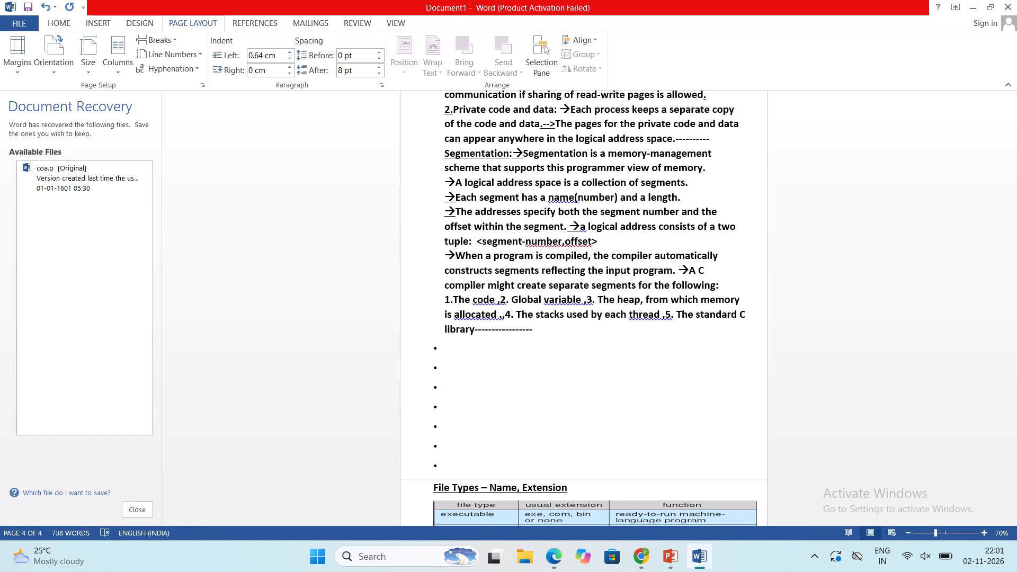
scroll(533, 390, down, 5)
scroll(533, 390, up, 1)
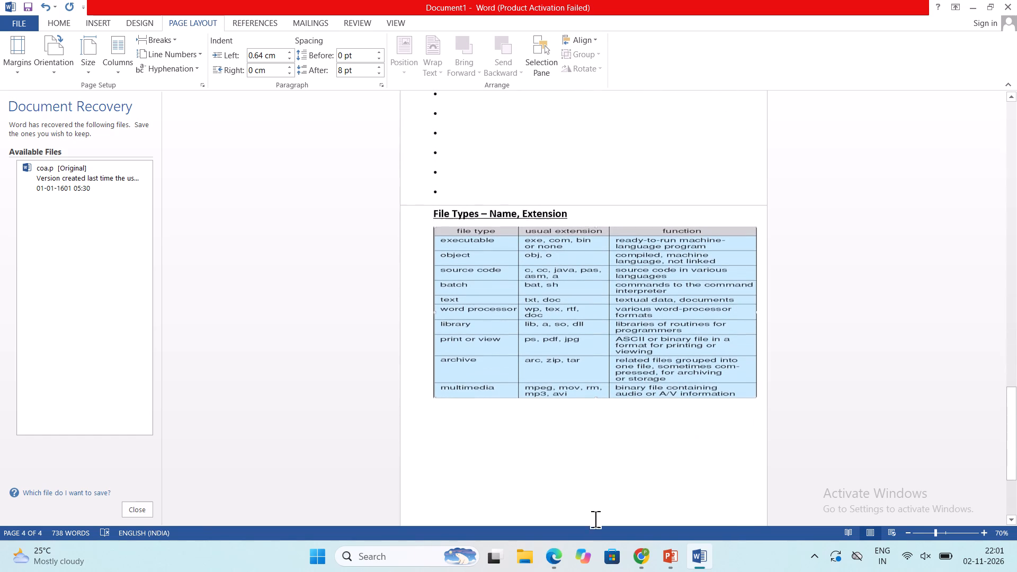
Look through slides 15 to 29 of the File System presentation for the next topic, ending on slide 26, "Tree-Structured Directories".
click(673, 546)
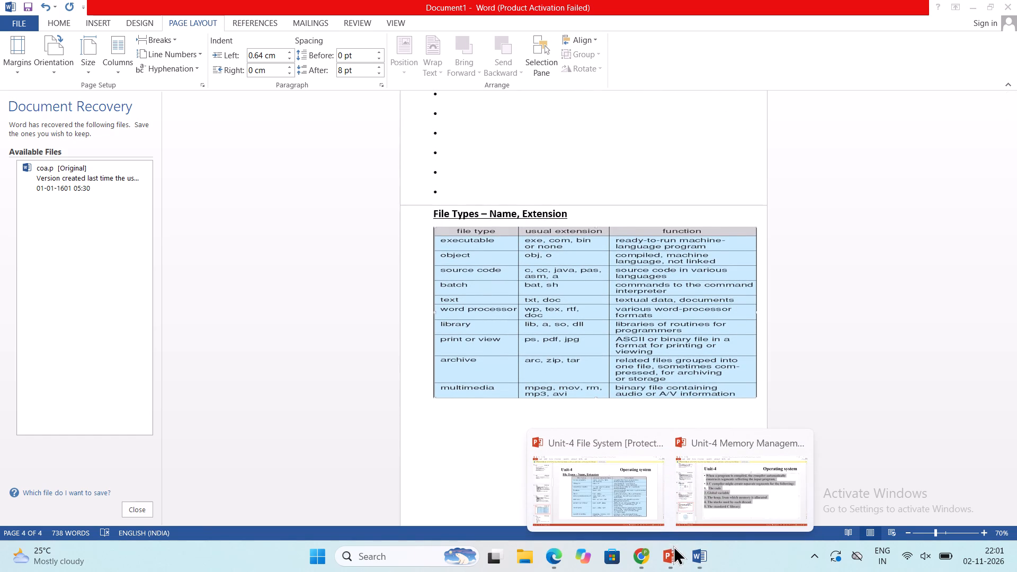
click(631, 496)
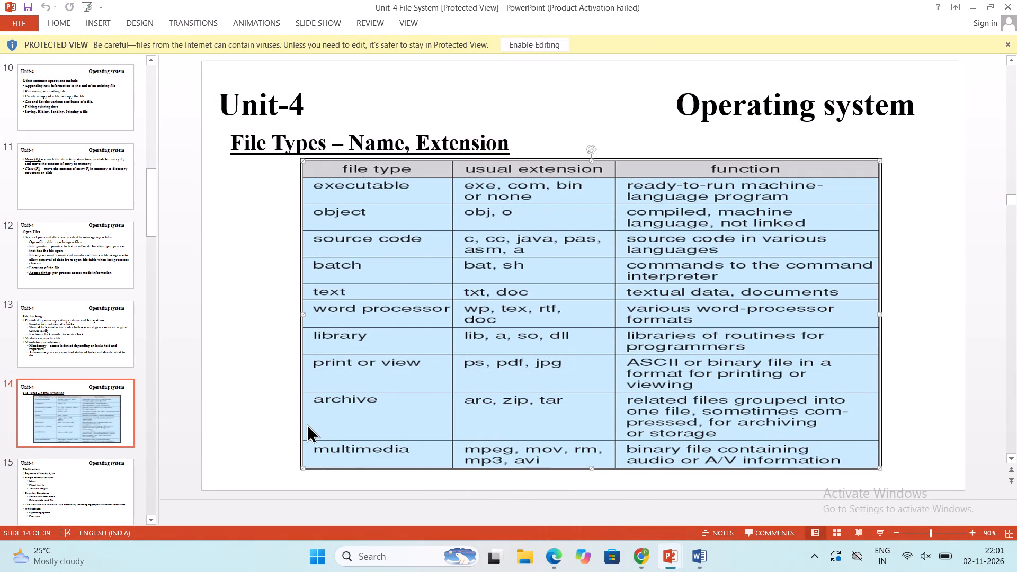
click(61, 470)
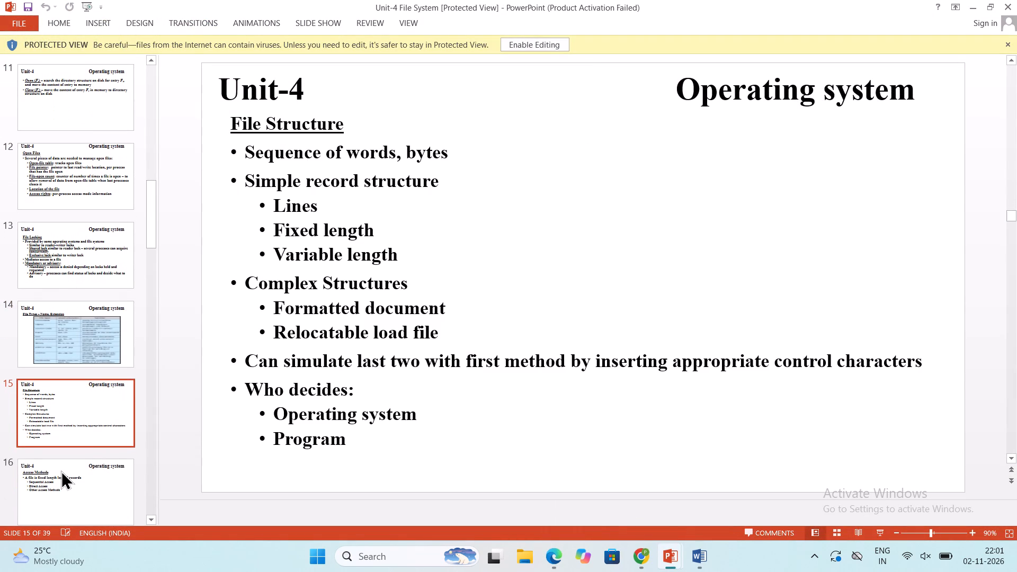
click(61, 470)
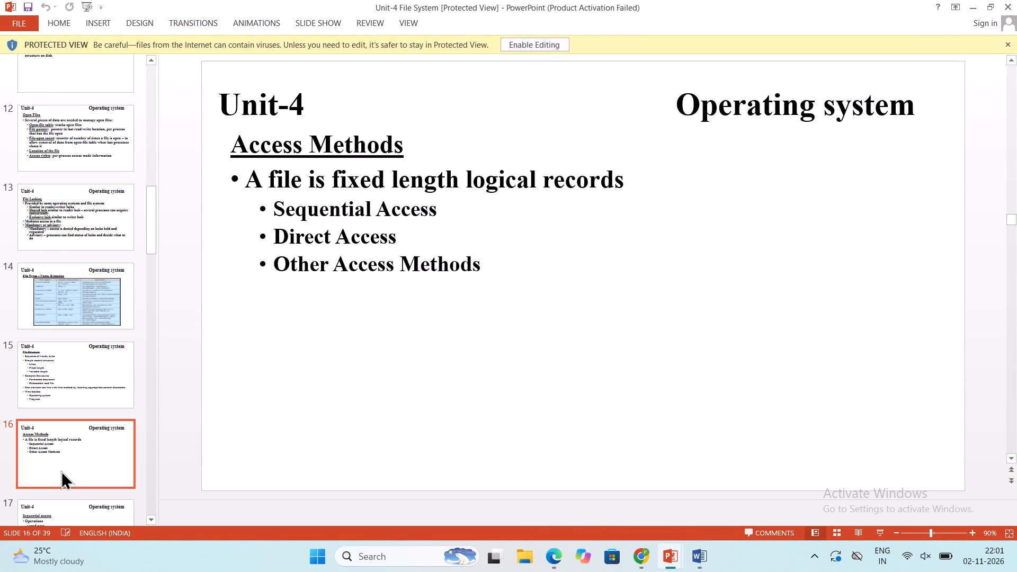
scroll(61, 470, down, 1)
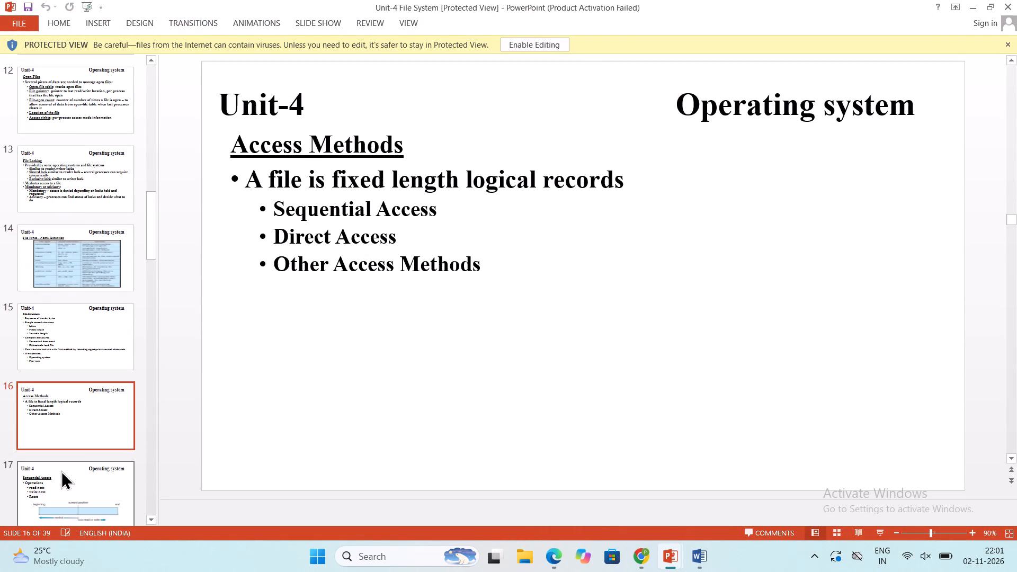
click(61, 470)
click(61, 470)
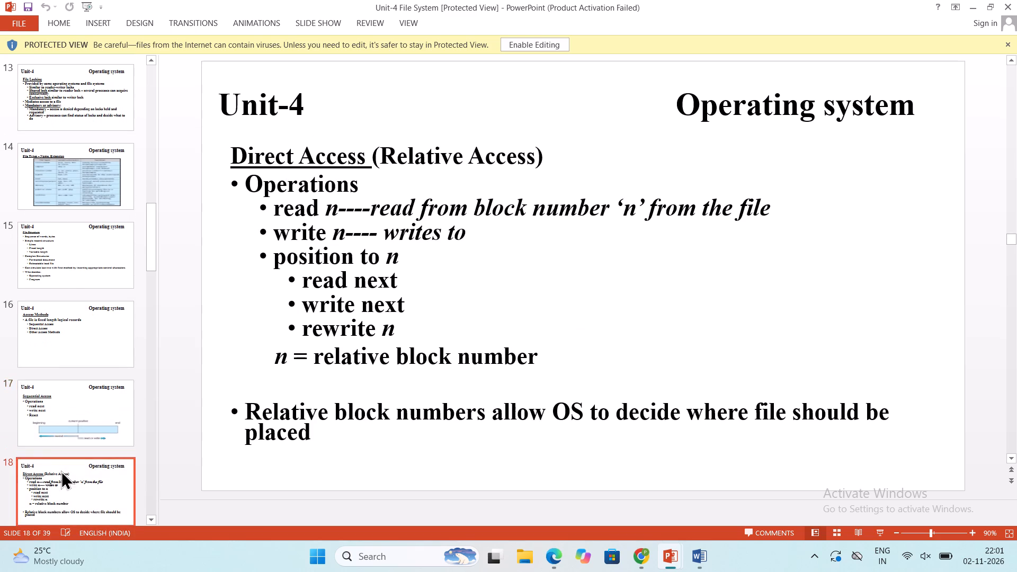
click(61, 470)
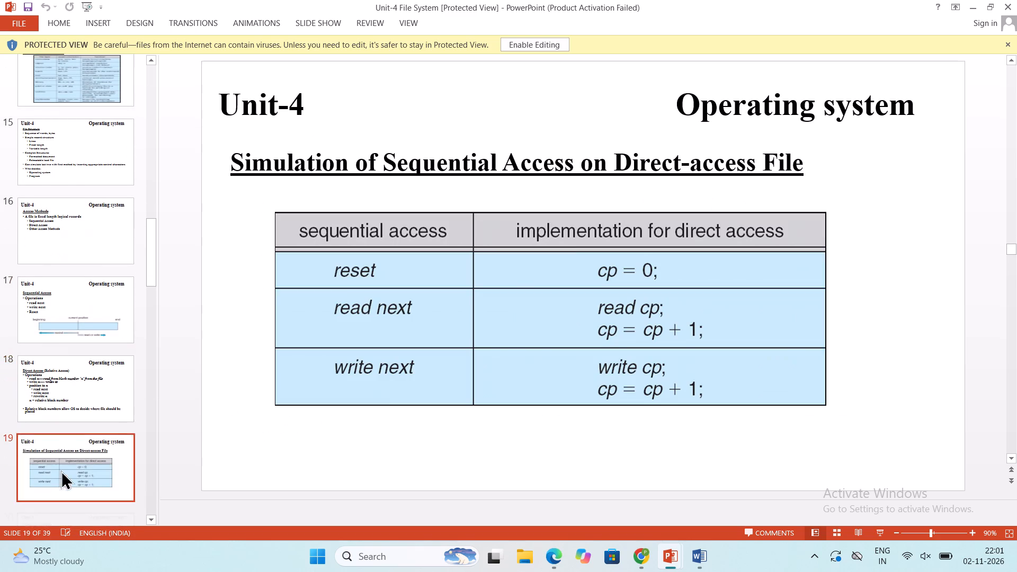
scroll(61, 470, down, 1)
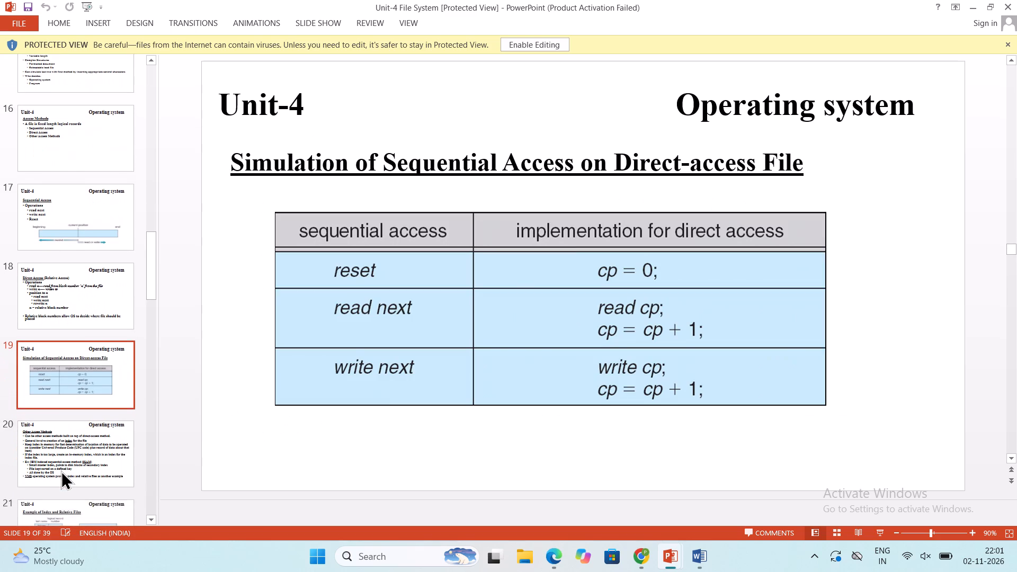
scroll(61, 470, down, 1)
click(61, 470)
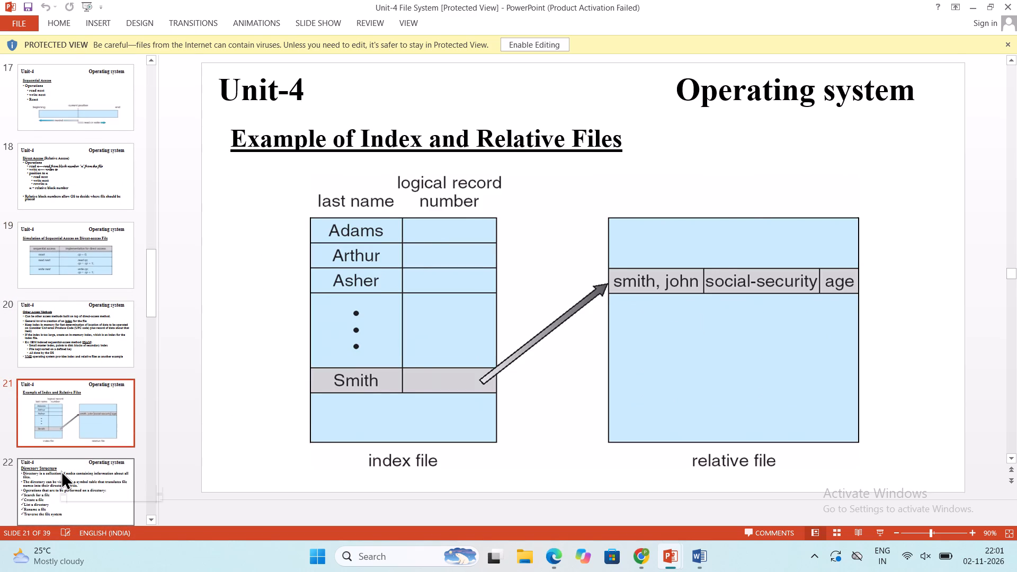
click(61, 470)
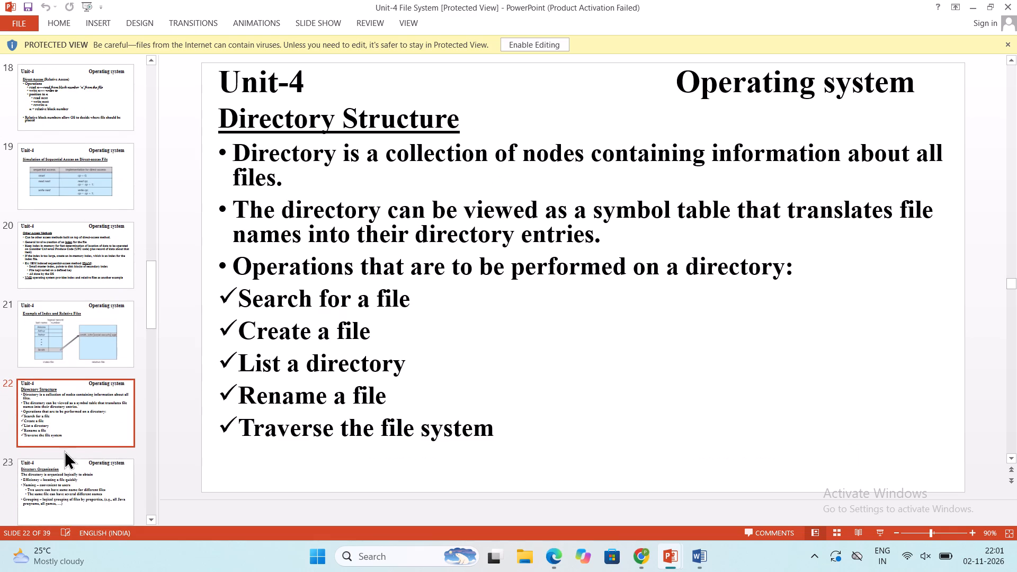
click(67, 481)
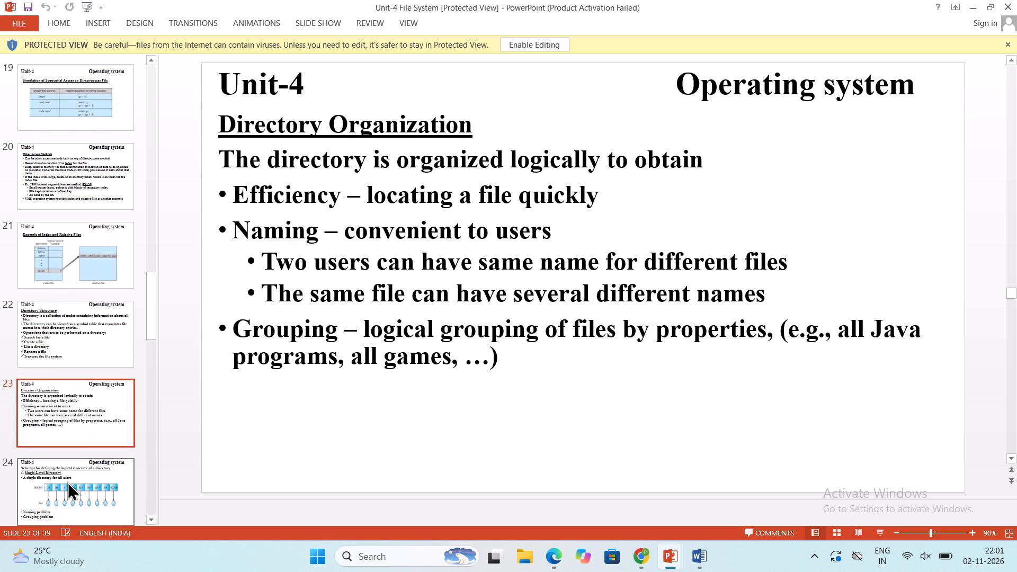
click(67, 481)
click(67, 481)
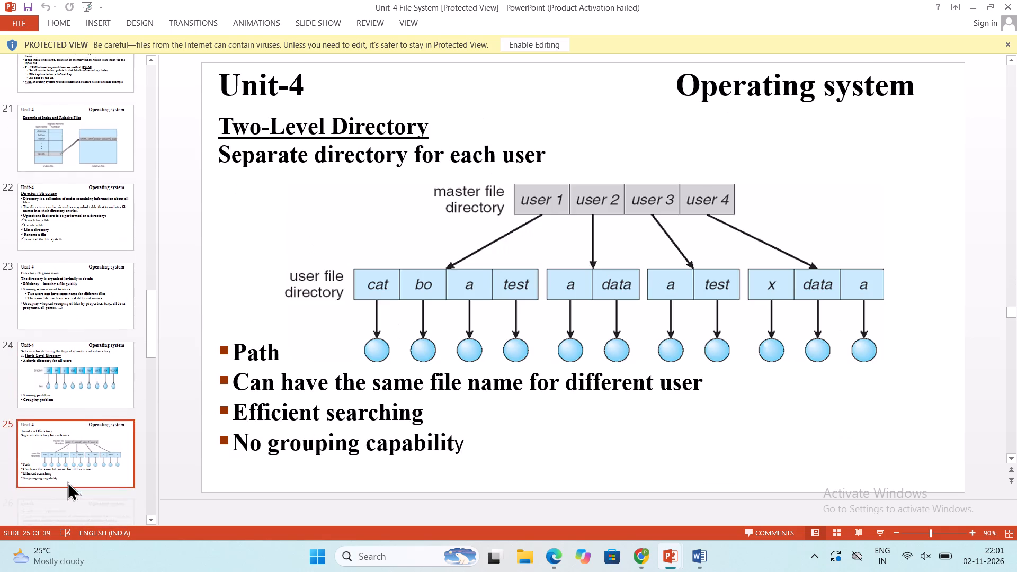
click(67, 481)
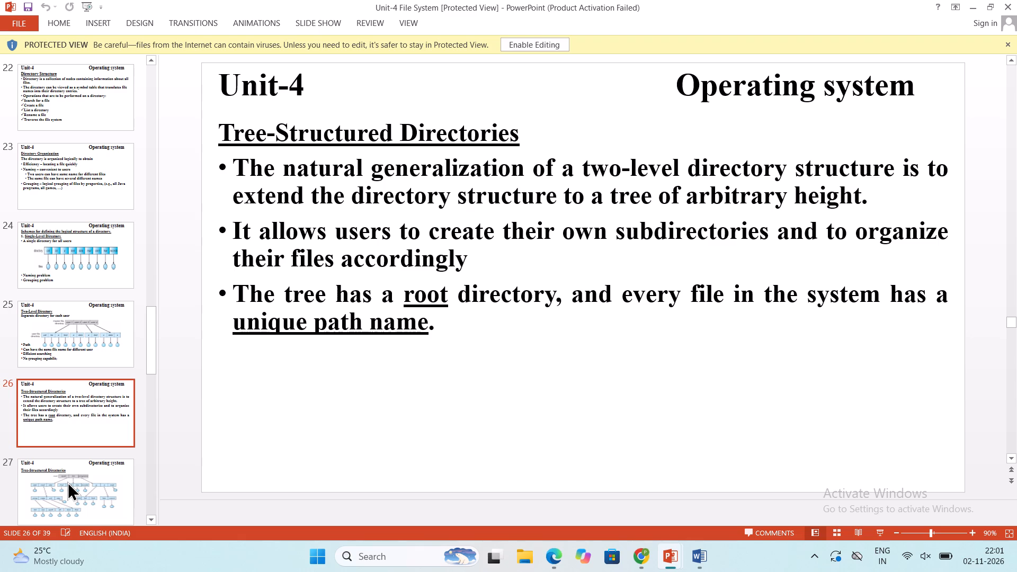
click(67, 481)
click(67, 481)
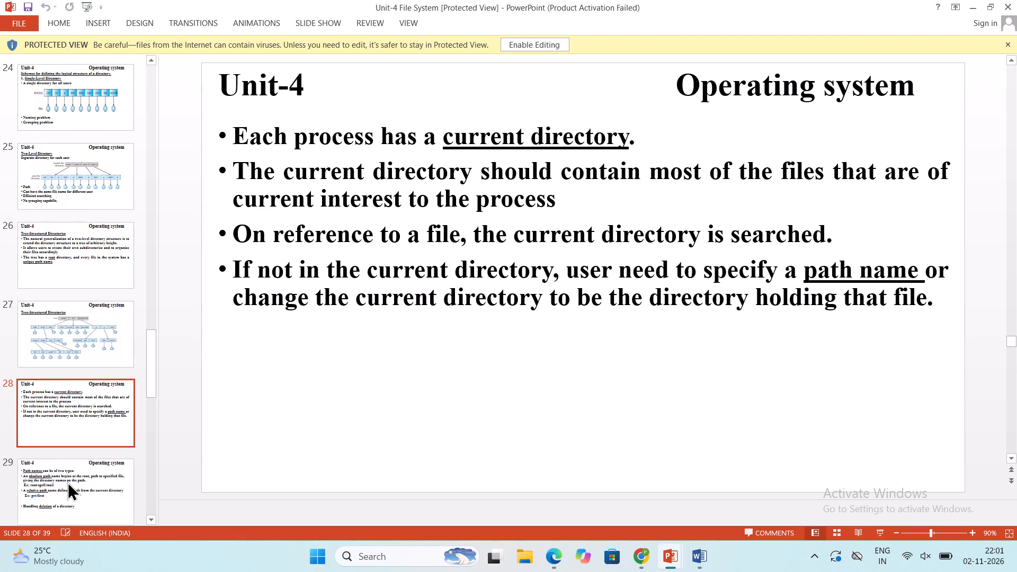
click(67, 481)
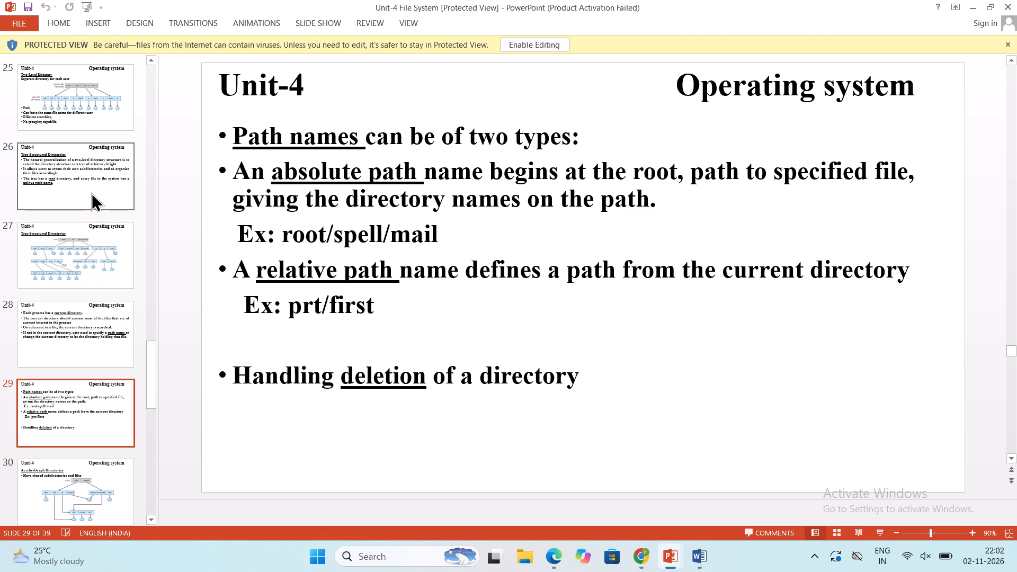
click(97, 166)
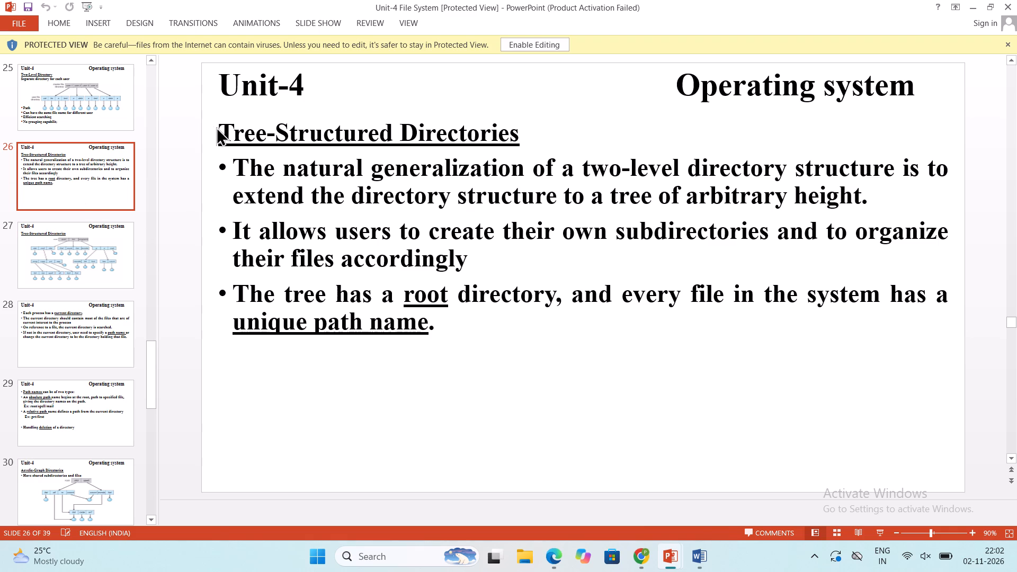
Copy the "Tree-Structured Directories" heading and its three bullet points from slide 26.
click(217, 127)
drag(217, 127, 227, 135)
drag(227, 135, 455, 335)
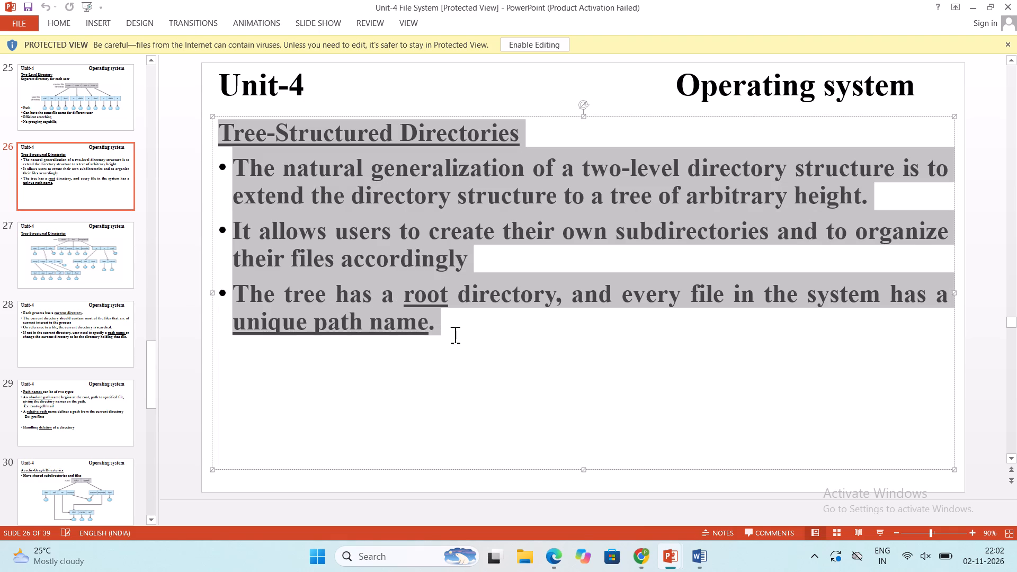
drag(455, 335, 447, 333)
key(ctrl+c)
key(ctrl+x)
key(ctrl+c)
Switch to the Word notes and paste the copied text on the first empty bullet after "The standard C library".
click(697, 553)
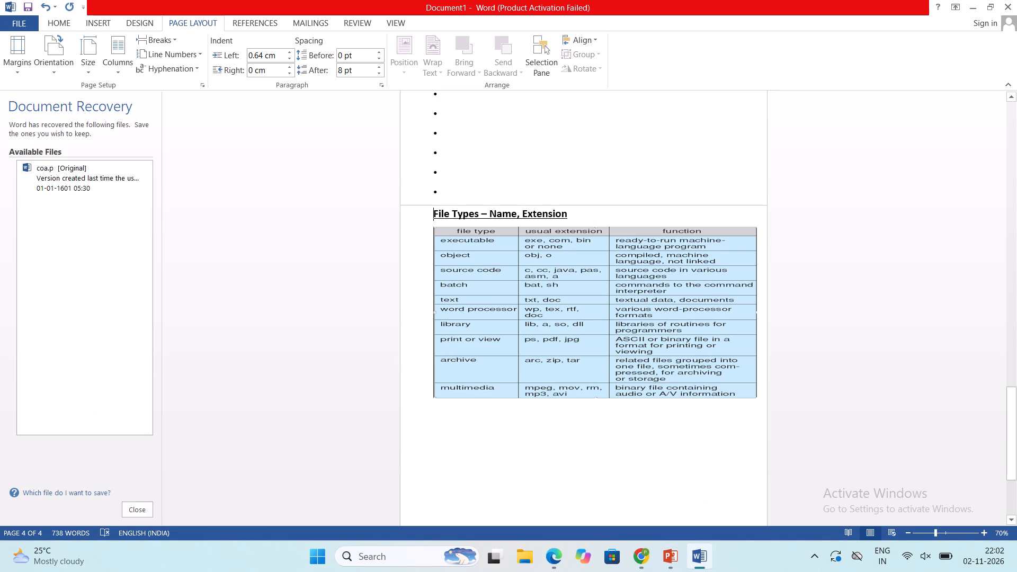
scroll(563, 233, up, 2)
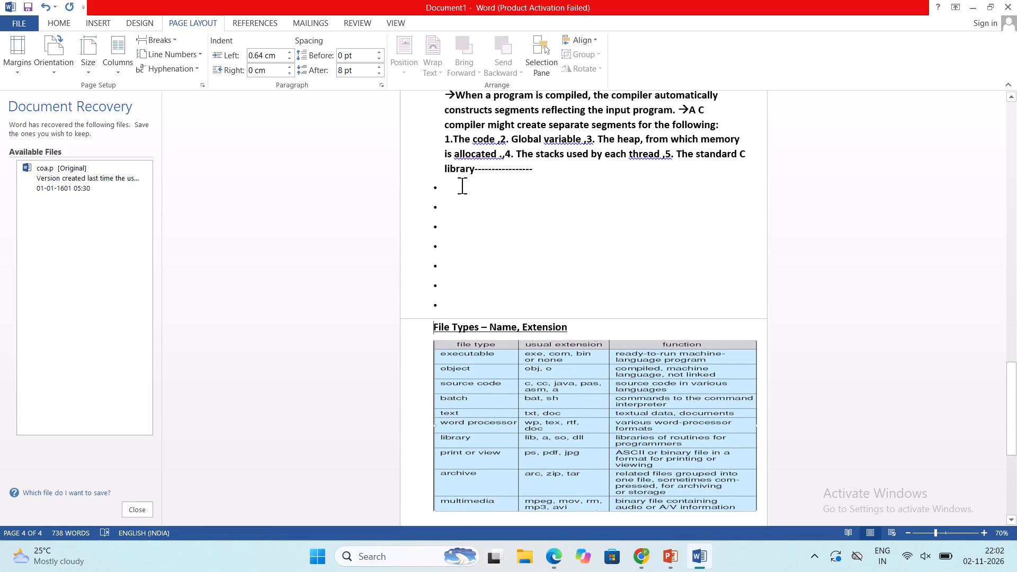
click(452, 185)
key(ctrl+v)
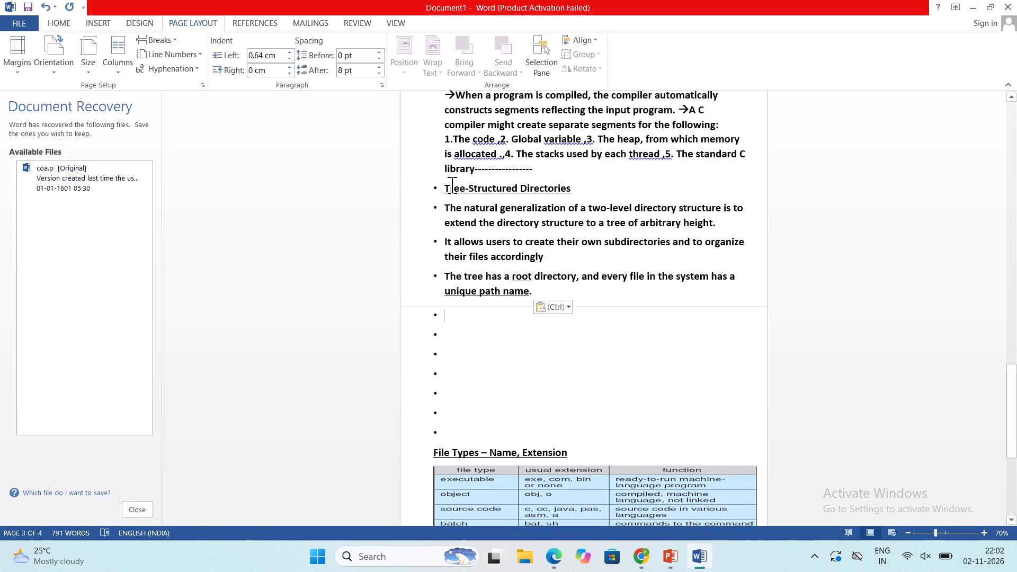
Delete all the empty bullet lines between the pasted text and the "File Types – Name, Extension" heading.
click(442, 433)
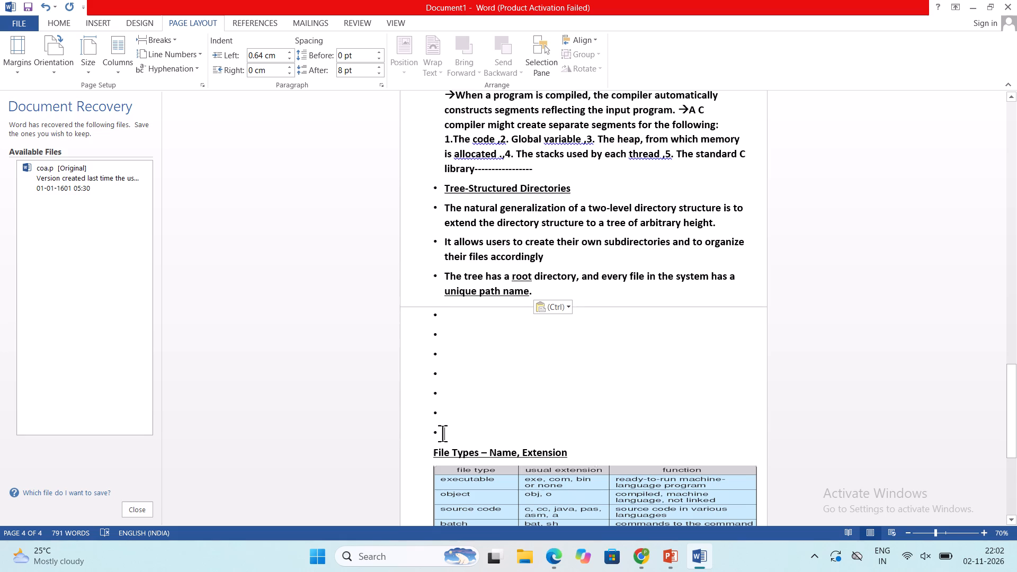
key(BackSpace)
key(BackSpace)
key(BackSpace)
key(BackSpace)
key(BackSpace)
key(BackSpace)
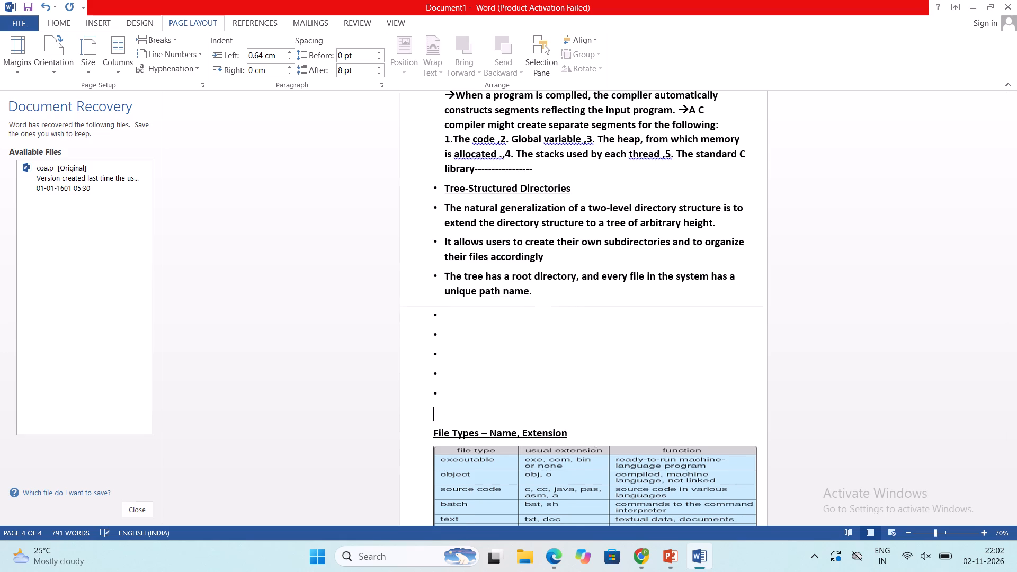
key(BackSpace)
key(BackSpace)
key(BackSpace)
key(BackSpace)
key(BackSpace)
key(BackSpace)
key(BackSpace)
key(BackSpace)
key(BackSpace)
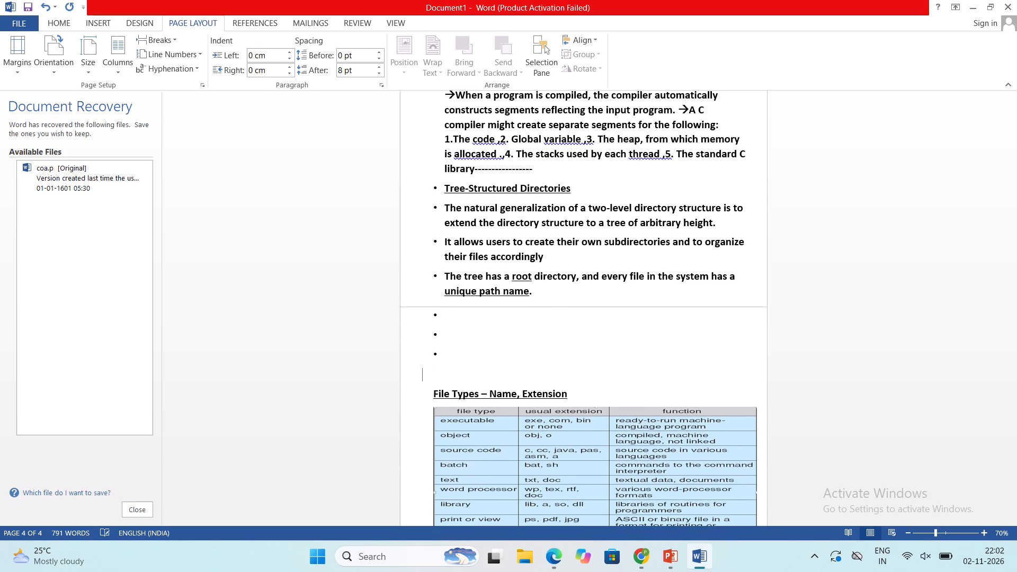
key(BackSpace)
key(BackSpace)
key(BackSpace)
key(BackSpace)
key(BackSpace)
key(BackSpace)
key(BackSpace)
key(BackSpace)
key(BackSpace)
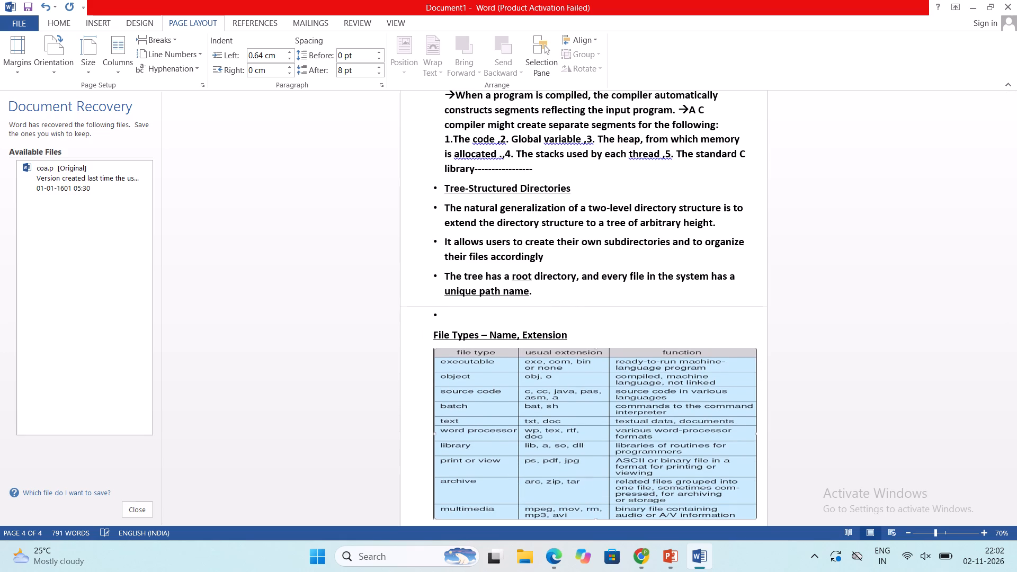
key(BackSpace)
key(BackSpace)
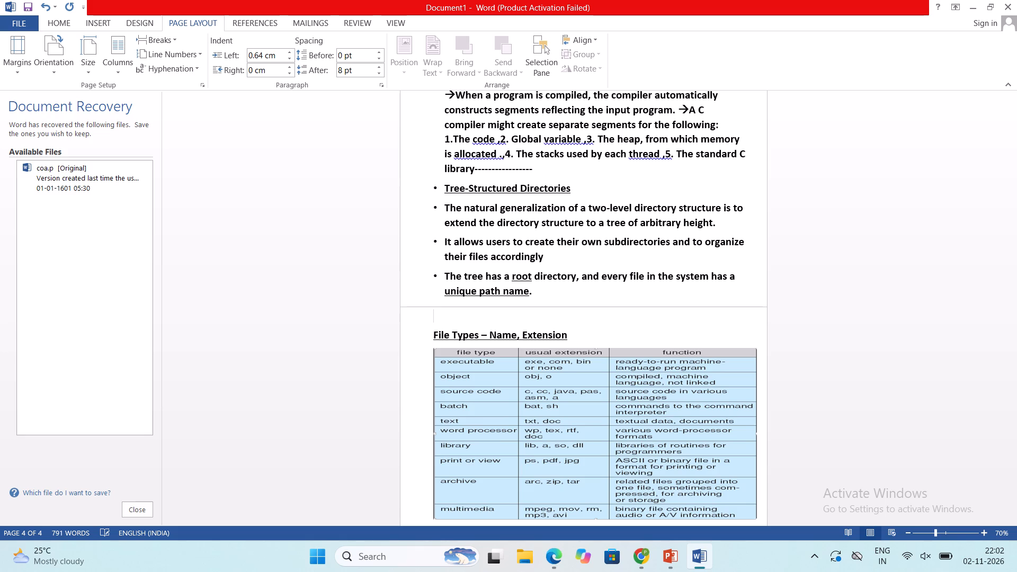
key(BackSpace)
key(BackSpace)
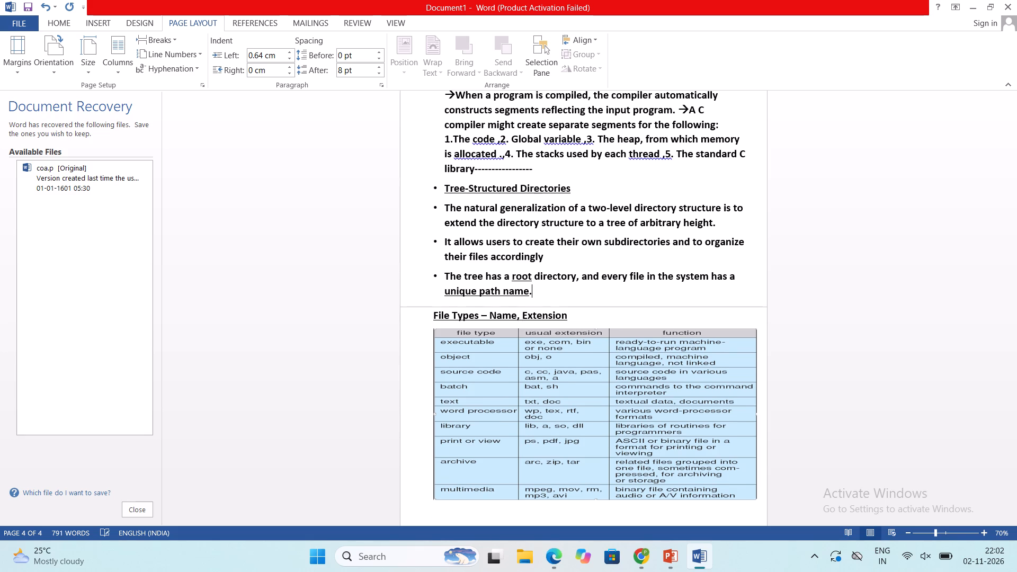
Remove the bullet from the "Tree-Structured Directories" heading and join it to the dashed line ending the preceding paragraph.
key(Left)
key(Left)
key(Left)
key(Left)
key(Left)
key(Left)
key(Left)
key(Left)
key(Left)
key(Left)
key(Left)
key(Left)
key(Left)
key(Left)
key(Left)
key(Left)
key(Left)
key(Left)
key(Left)
key(Left)
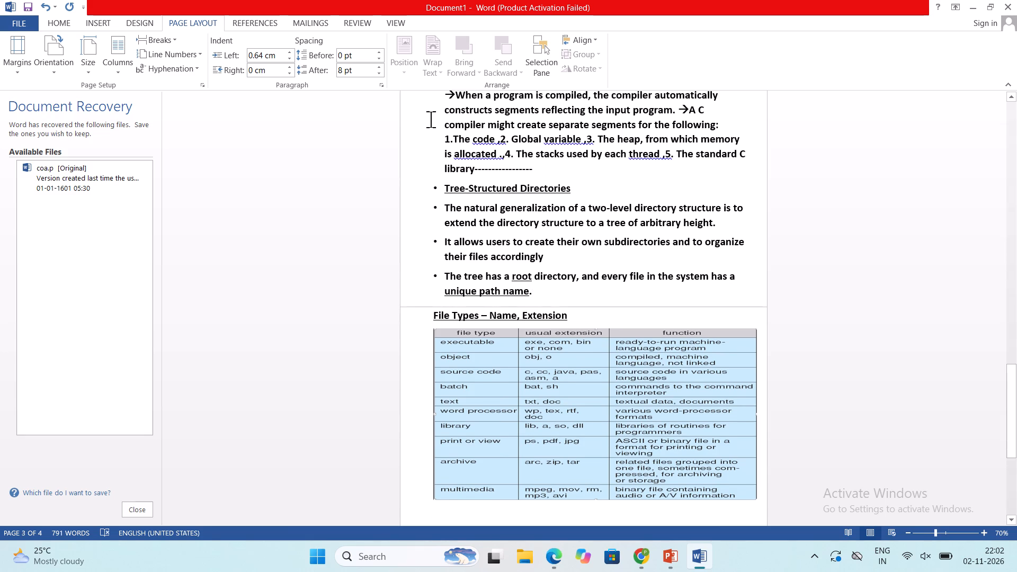
click(433, 190)
key(BackSpace)
key(BackSpace)
key(BackSpace)
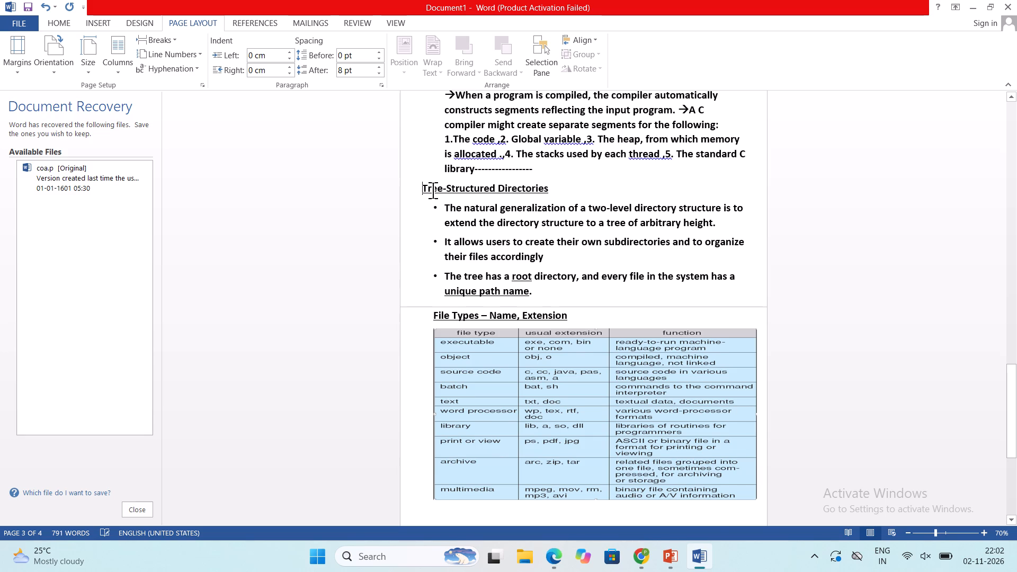
key(BackSpace)
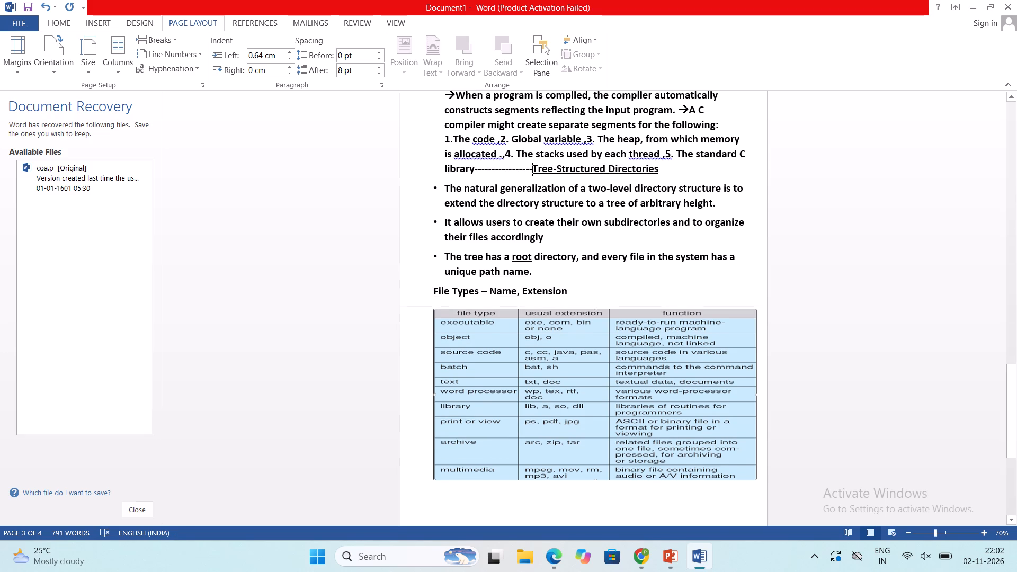
Join the "The natural generalization" bullet onto the Tree-Structured Directories heading, separated by a colon and an arrow "-->".
click(439, 187)
key(BackSpace)
key(BackSpace)
key(BackSpace)
key(BackSpace)
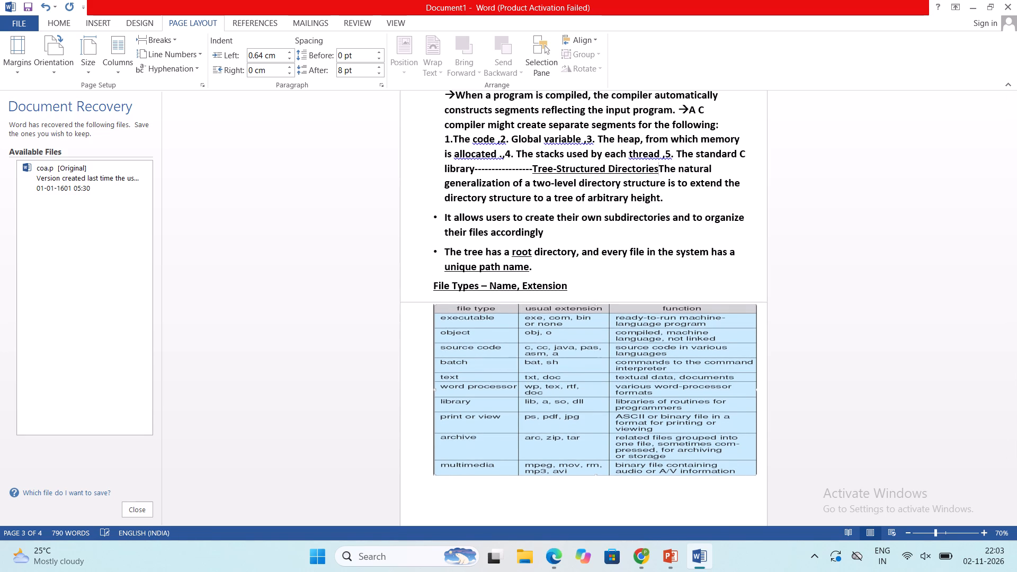
key(shift+colon)
text(--)
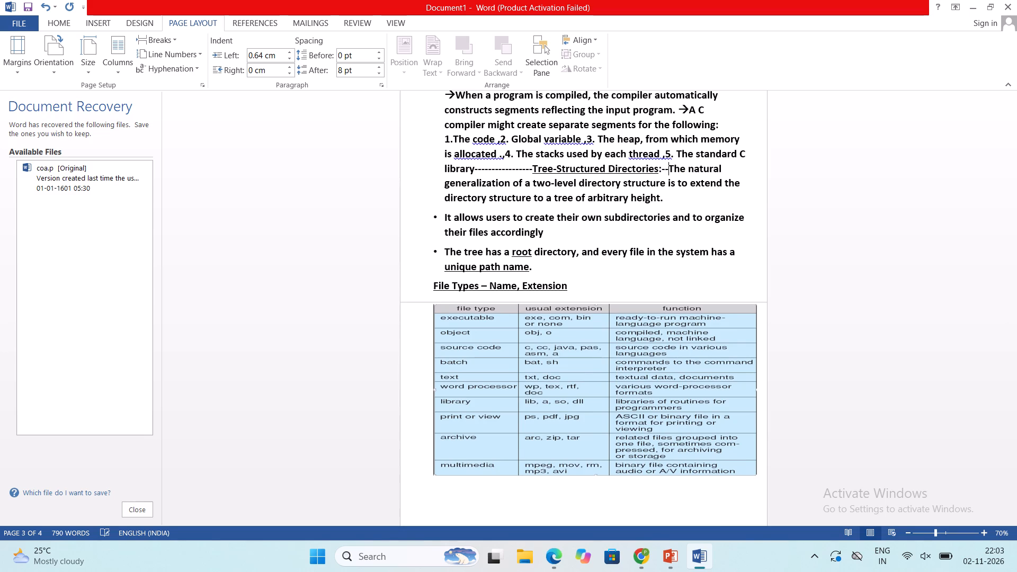
key(shift+greater)
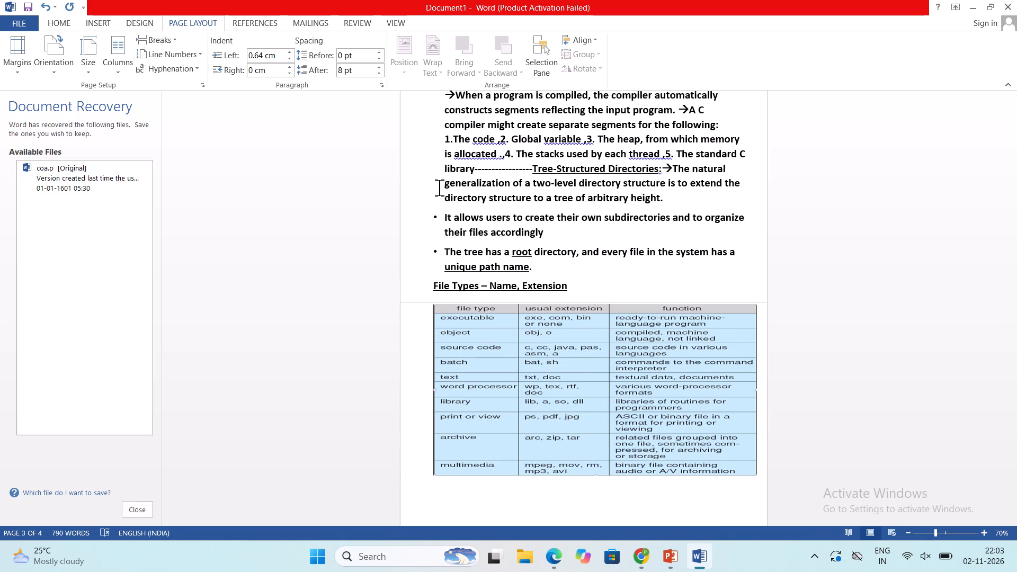
Join the "It allows users to create their own subdirectories" bullet to the end of the preceding text, separated by "-->".
click(443, 215)
key(BackSpace)
key(BackSpace)
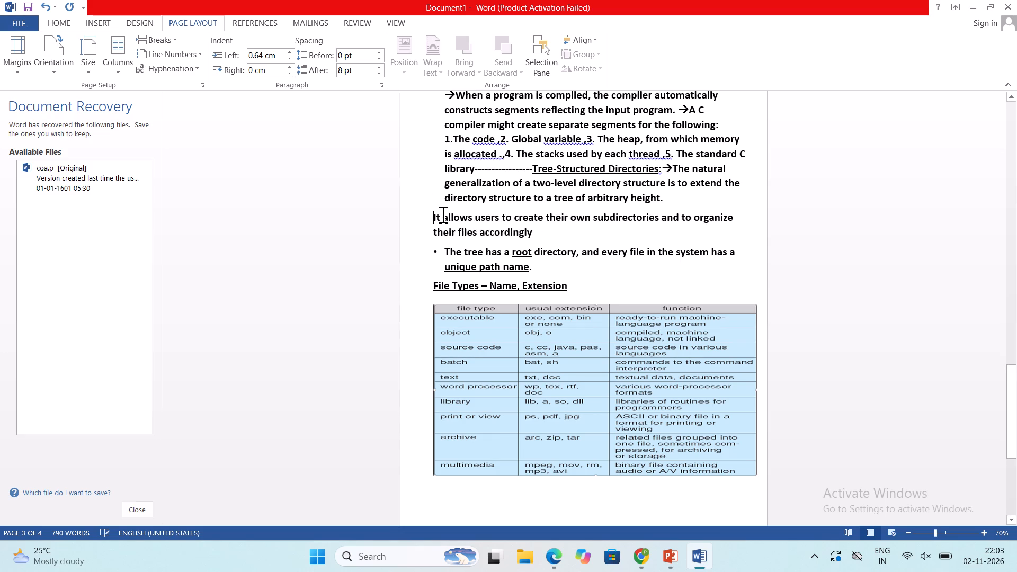
key(BackSpace)
key(BackSpace)
text(--)
key(shift+greater)
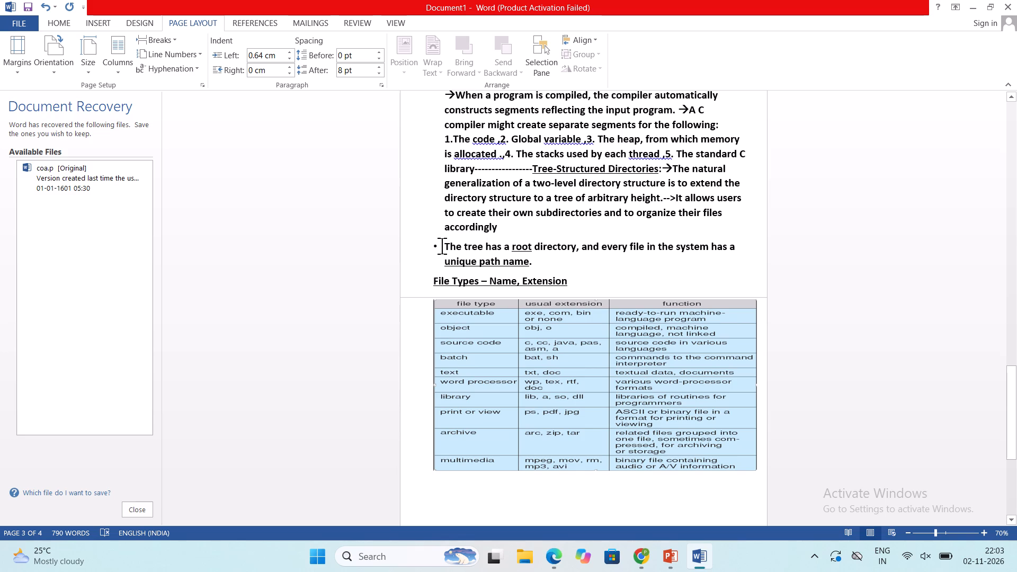
key(BackSpace)
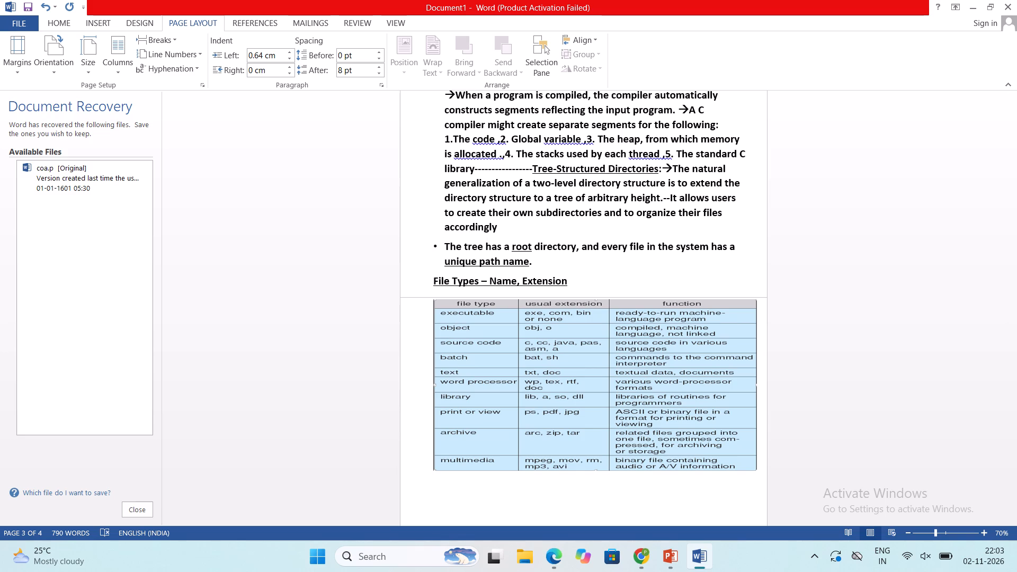
key(shift+greater)
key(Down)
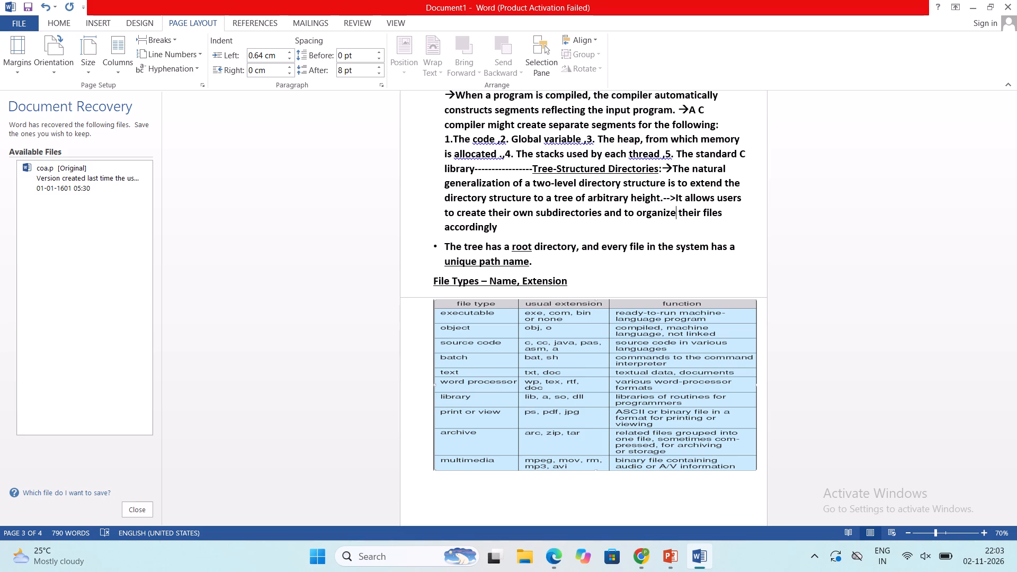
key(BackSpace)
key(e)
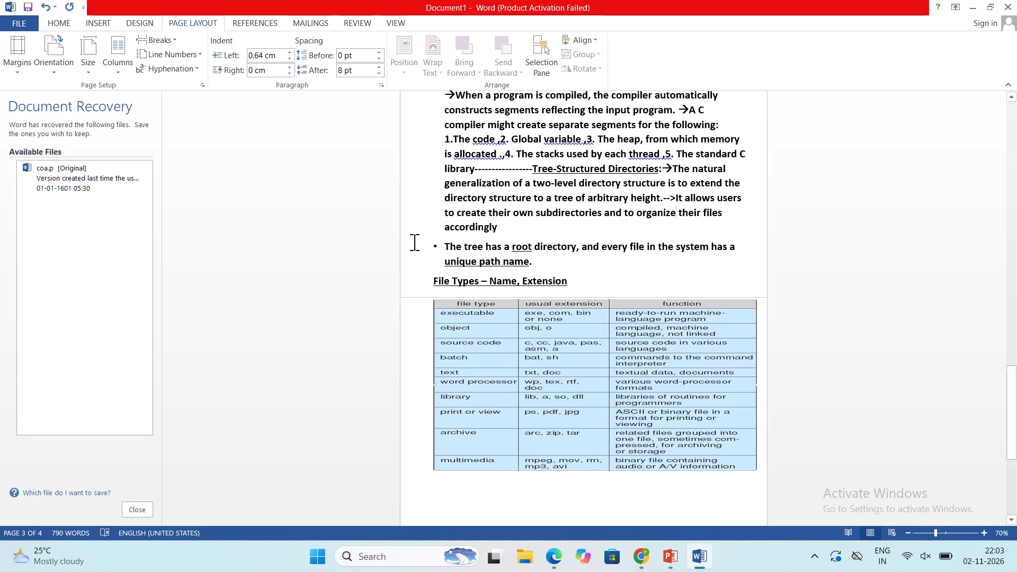
Join the "The tree has a root directory" bullet to the end of the Tree-Structured Directories paragraph.
click(441, 244)
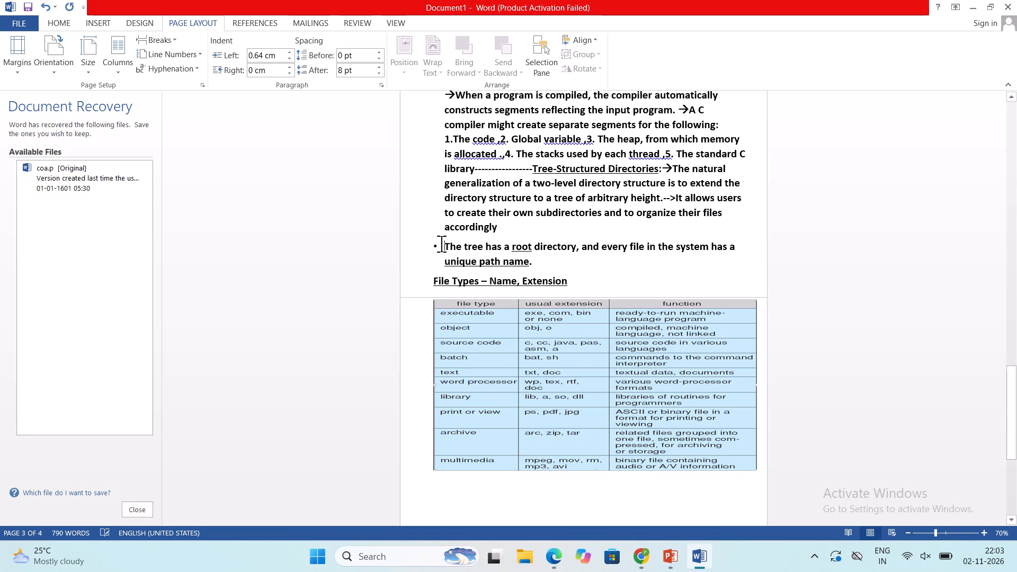